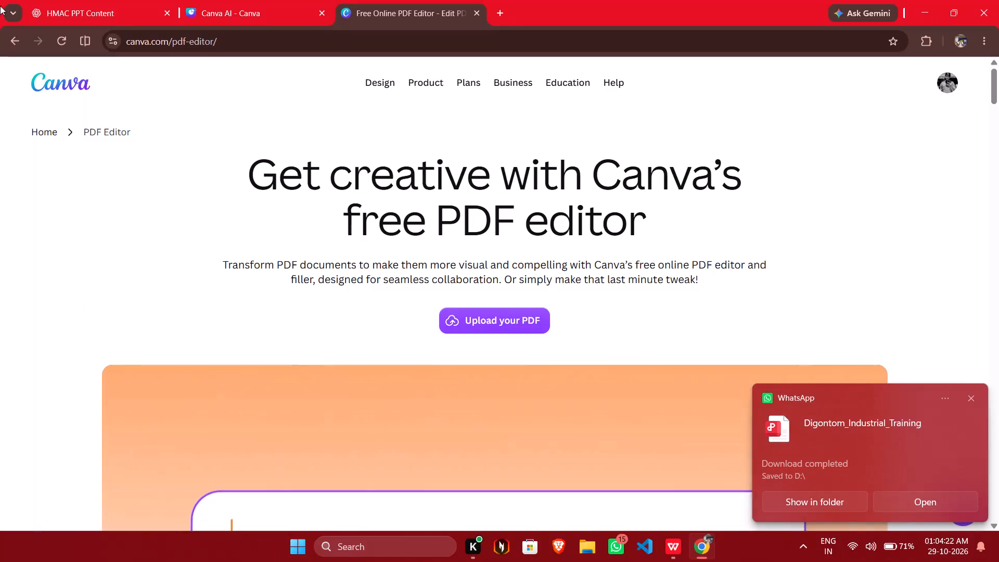
Upload the Digontom_Industrial_Training PDF from New Volume (D:) to Canva's PDF editor.
left_click(484, 321)
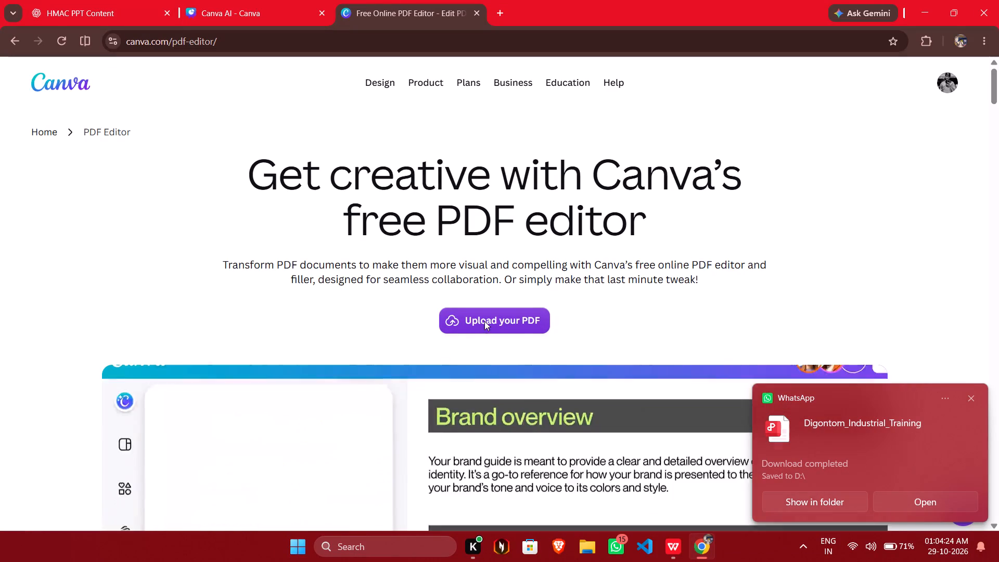
scroll(314, 381, "down", 10)
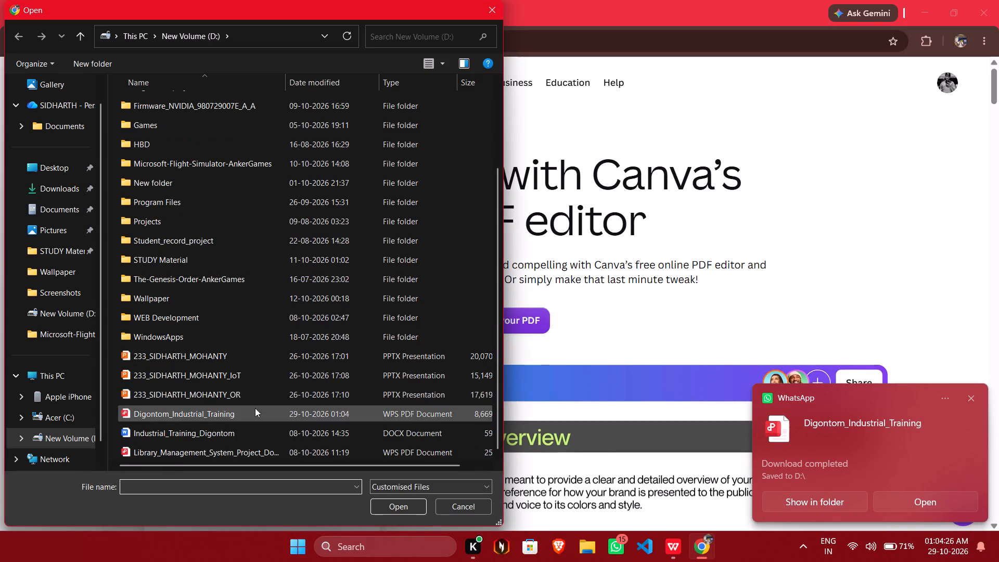
scroll(255, 408, "down", 2)
left_click(268, 419)
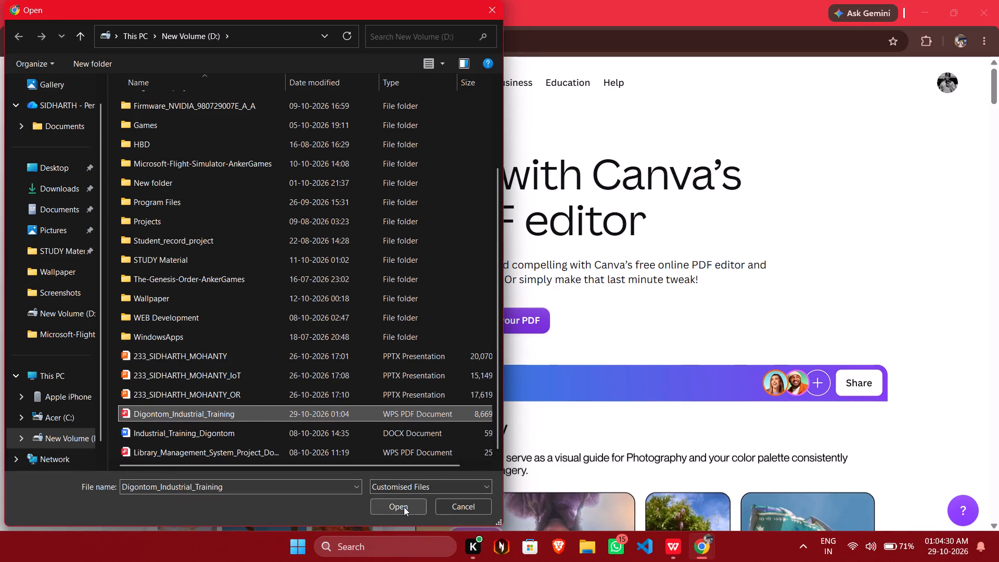
left_click(404, 507)
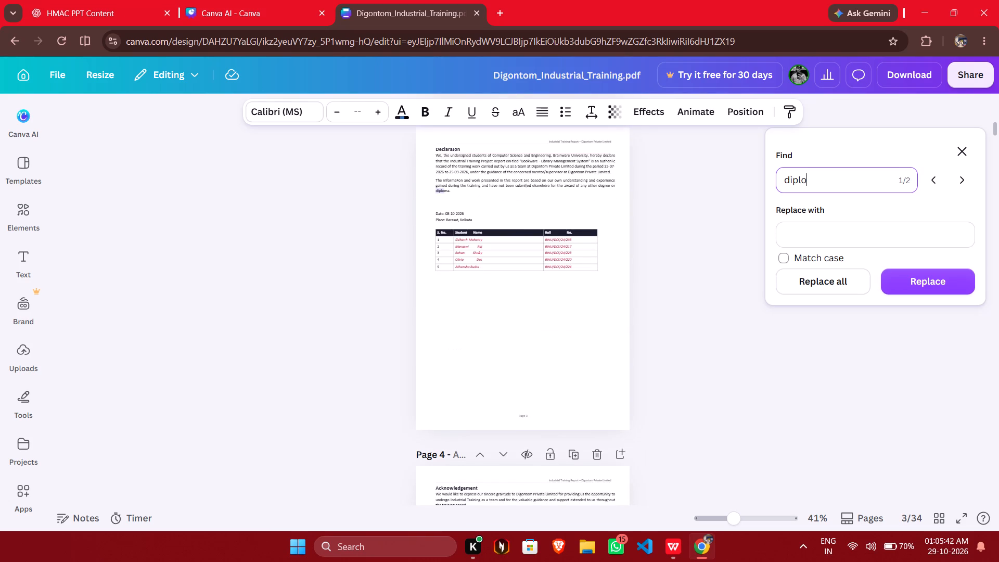
type("ma")
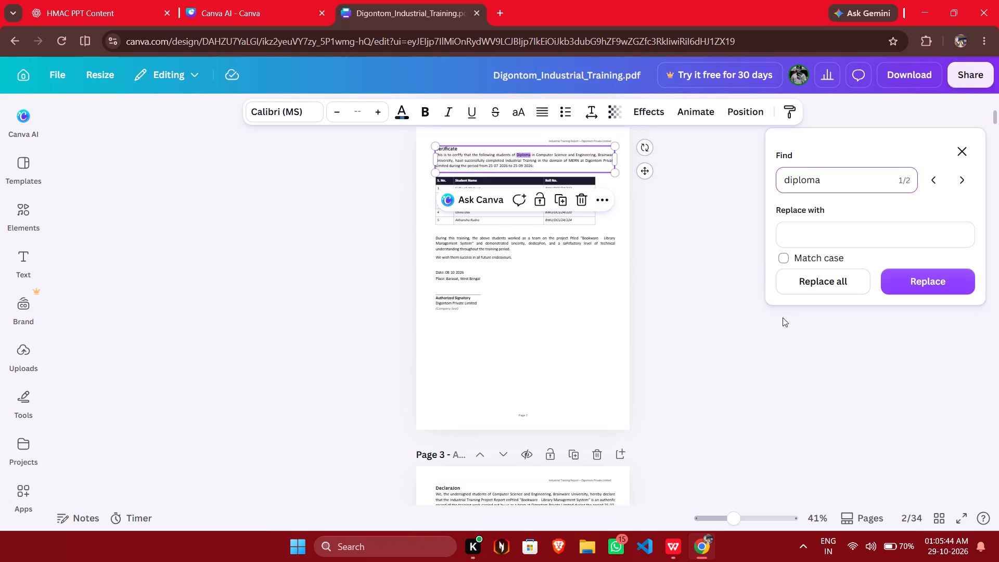
scroll(779, 309, "up", 4, "ctrl")
scroll(595, 356, "up", 4, "ctrl")
scroll(614, 353, "up", 6)
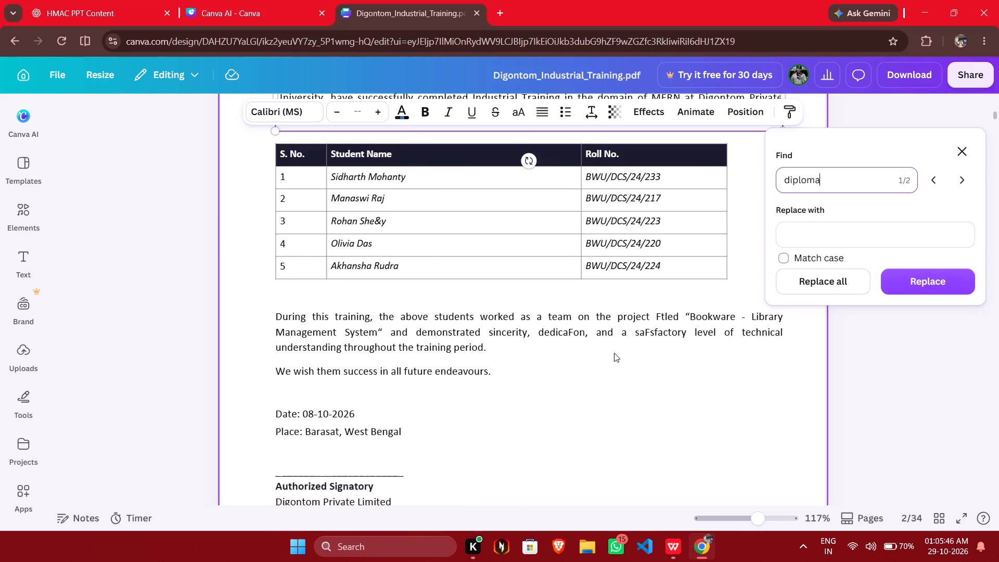
scroll(614, 353, "up", 9)
scroll(587, 368, "down", 5)
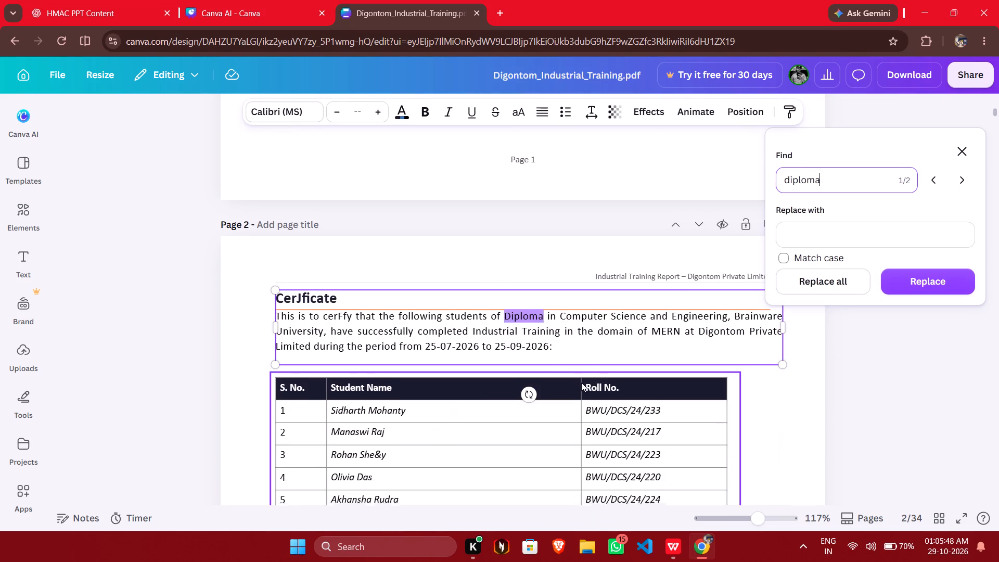
left_click(841, 243)
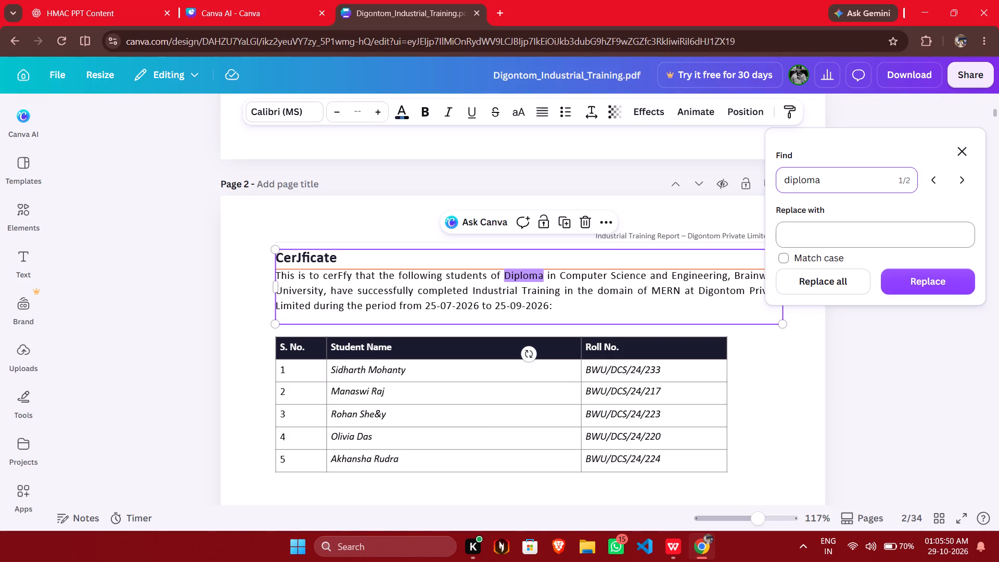
type("Bte")
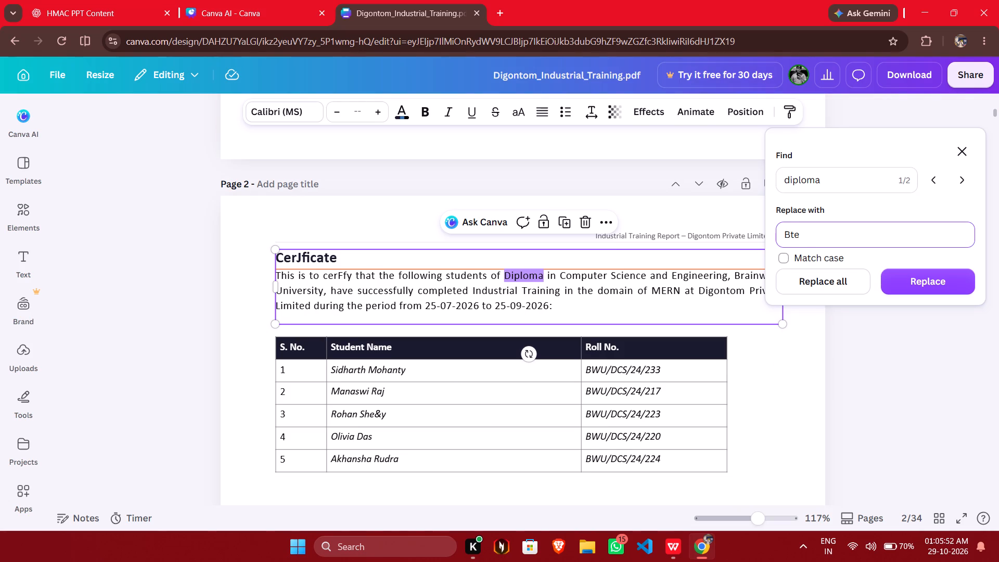
type("ch")
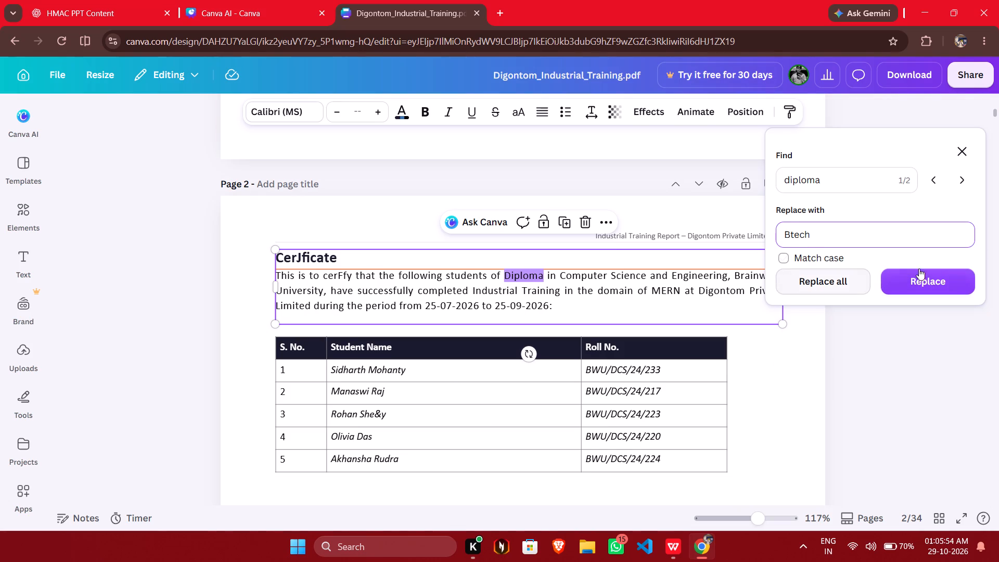
left_click(923, 275)
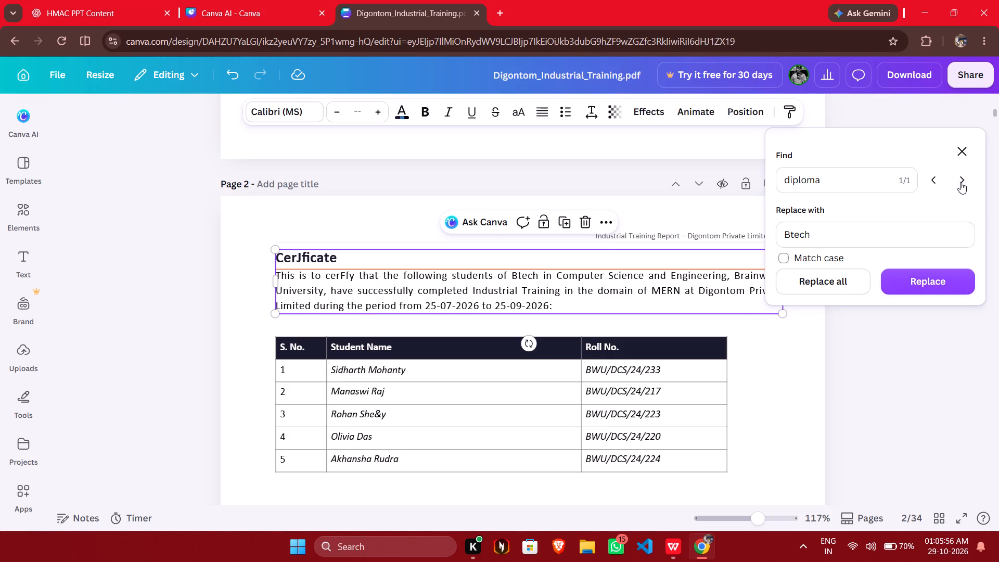
left_click(941, 400)
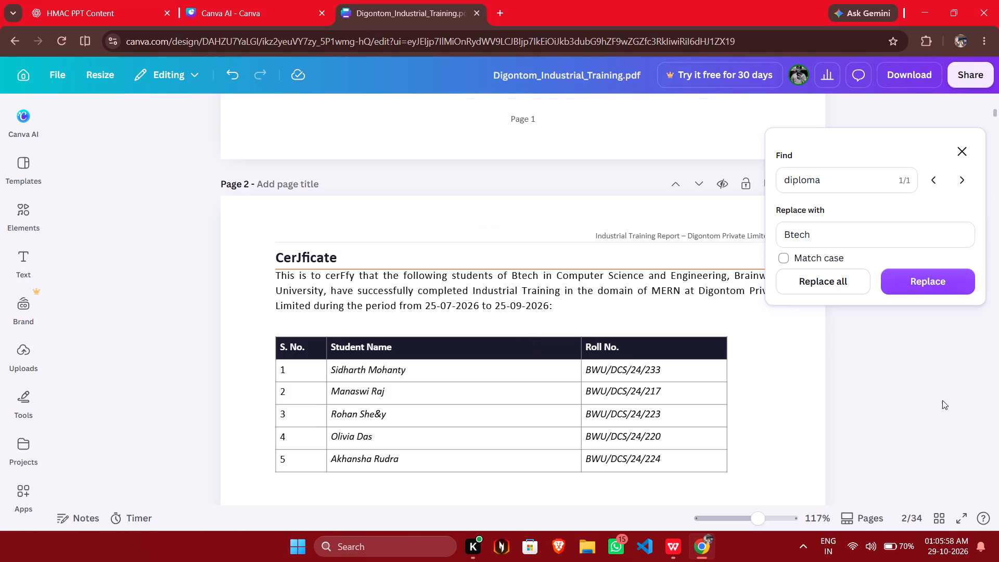
left_click(958, 149)
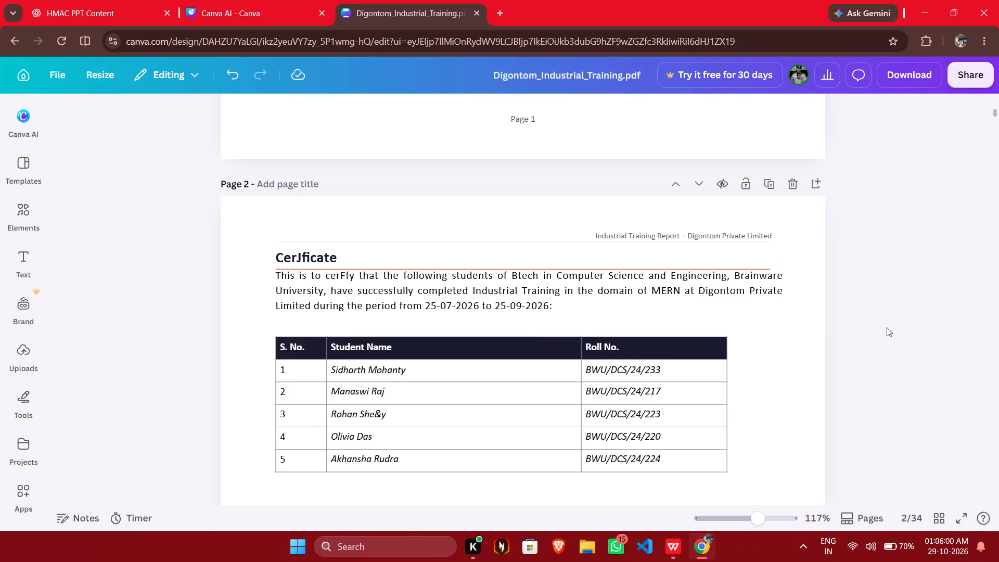
Correct the surname in row 3 of the cover page's student table by replacing "&" with "tt".
scroll(887, 327, "down", 2)
scroll(911, 328, "up", 11)
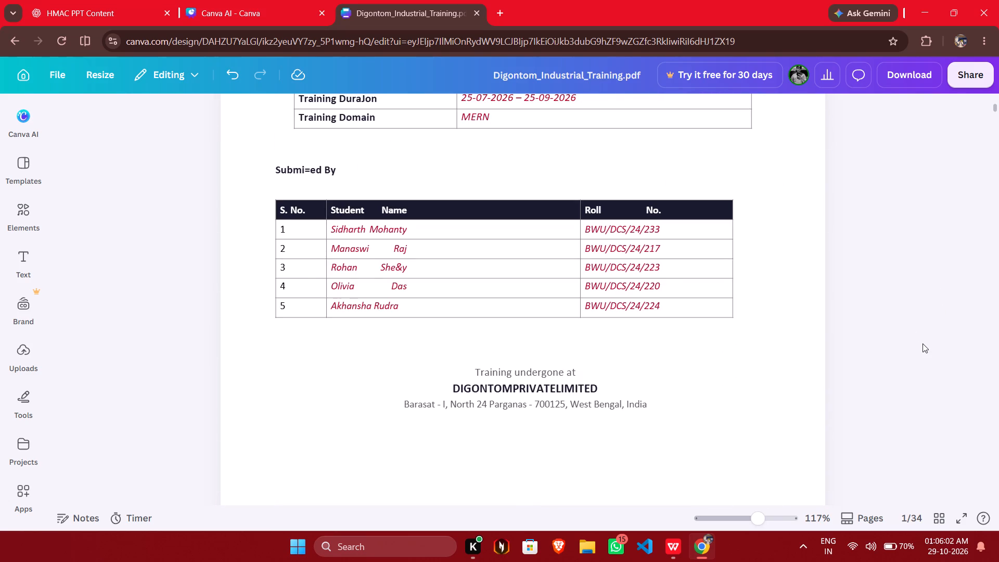
scroll(923, 343, "up", 2, "ctrl")
scroll(923, 343, "down", 3, "ctrl")
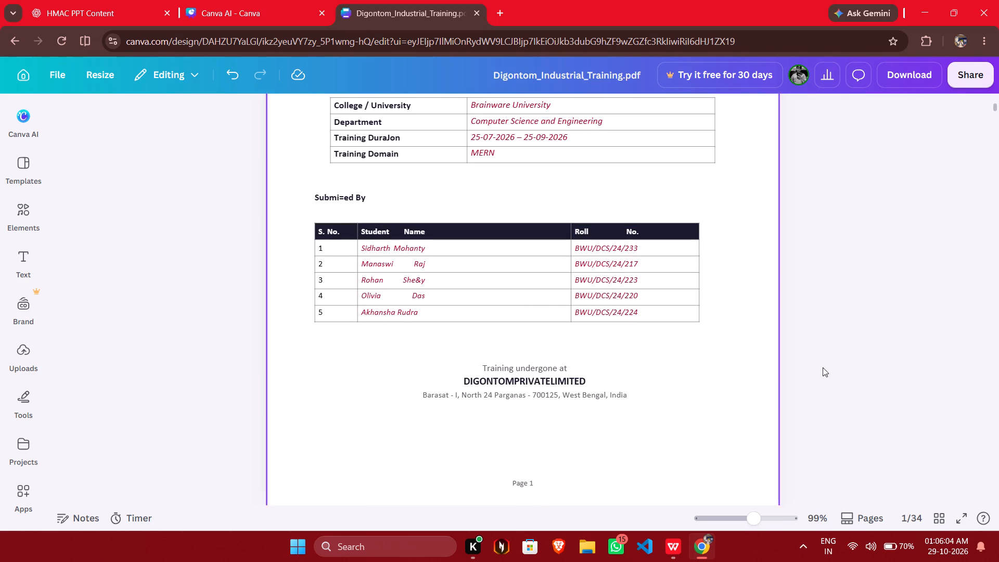
scroll(868, 377, "up", 2, "ctrl")
scroll(868, 377, "down", 1, "ctrl")
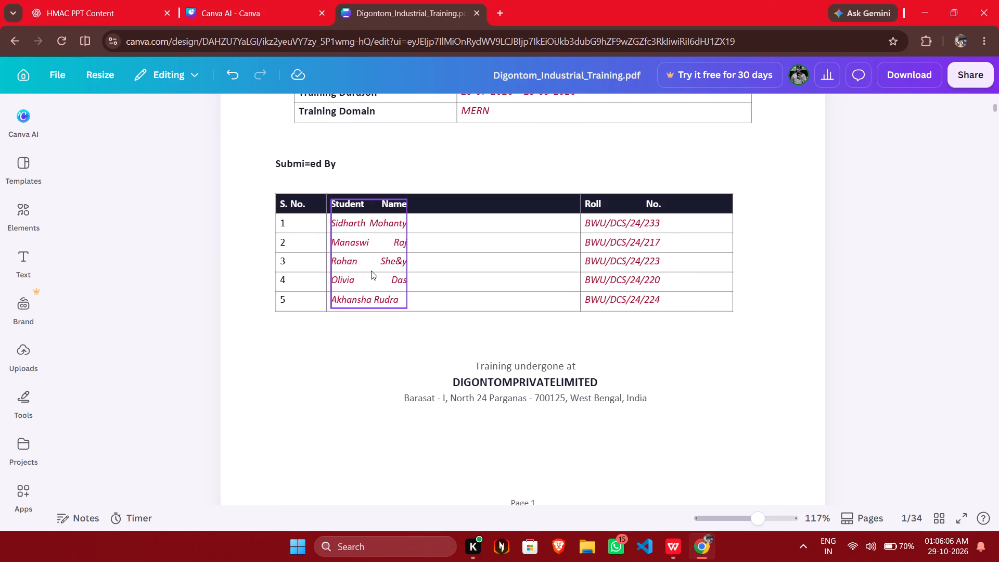
scroll(371, 271, "up", 1)
scroll(412, 284, "down", 1)
left_click(875, 272)
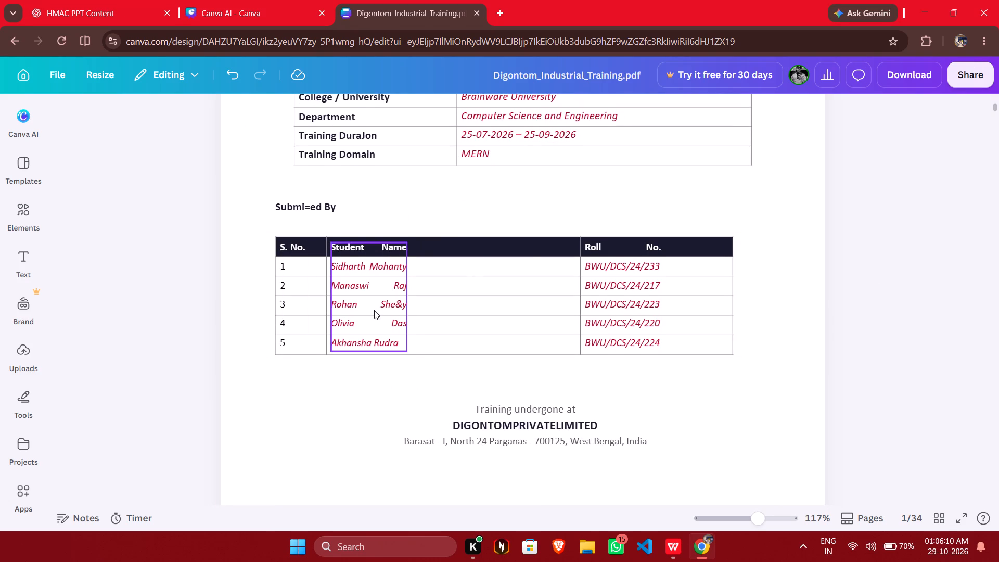
double_click(374, 310)
left_click(390, 309)
left_click(379, 308)
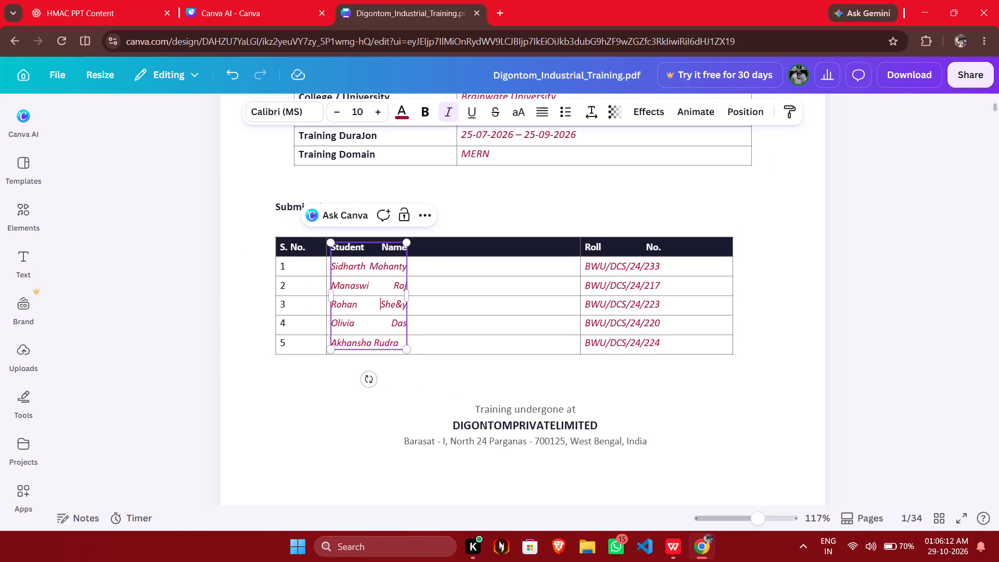
left_click(399, 304)
left_click(402, 306)
key("BackSpace")
key("t")
key("t")
Remove the wide space between the first name and surname in row 3 of the cover page's student table.
left_click(383, 300)
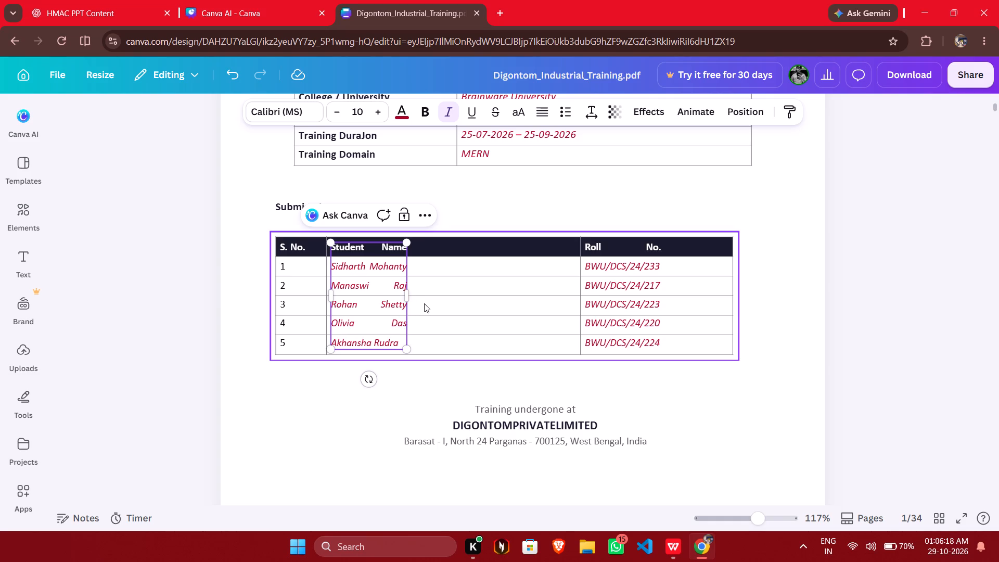
key("BackSpace")
key("space")
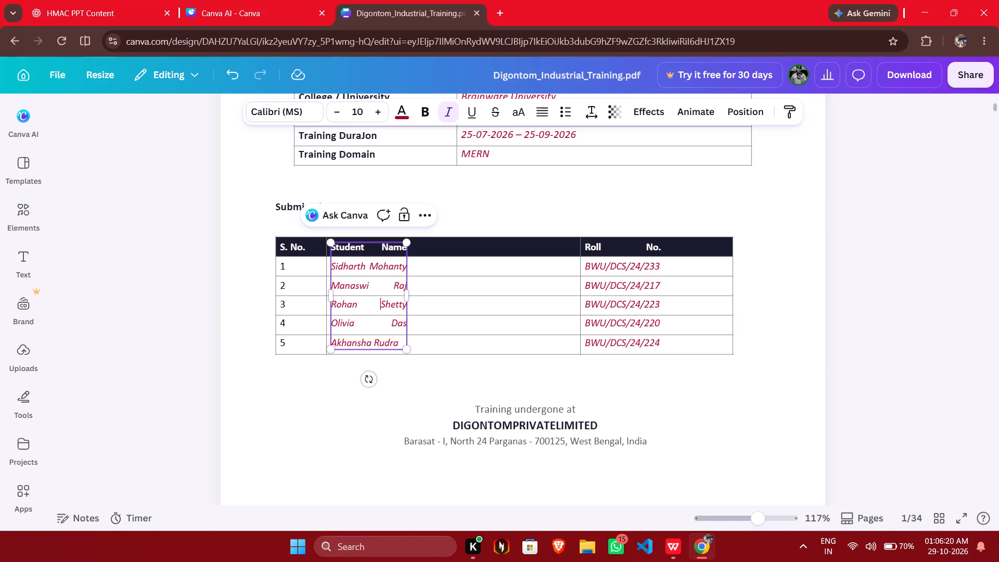
key("BackSpace")
key("BackSpace")
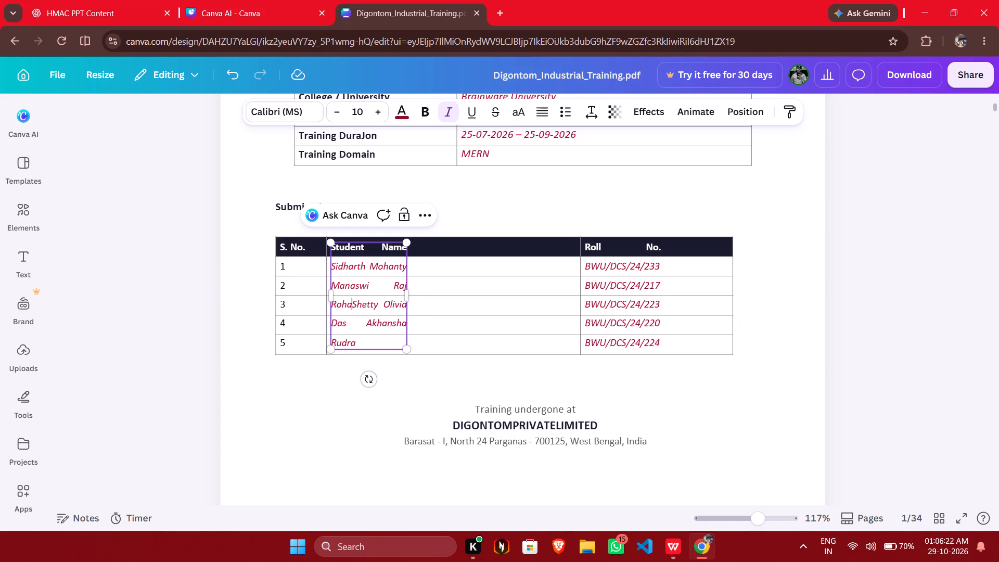
key("space")
key("space")
key("BackSpace")
key("BackSpace")
key("space")
key("BackSpace")
key("n")
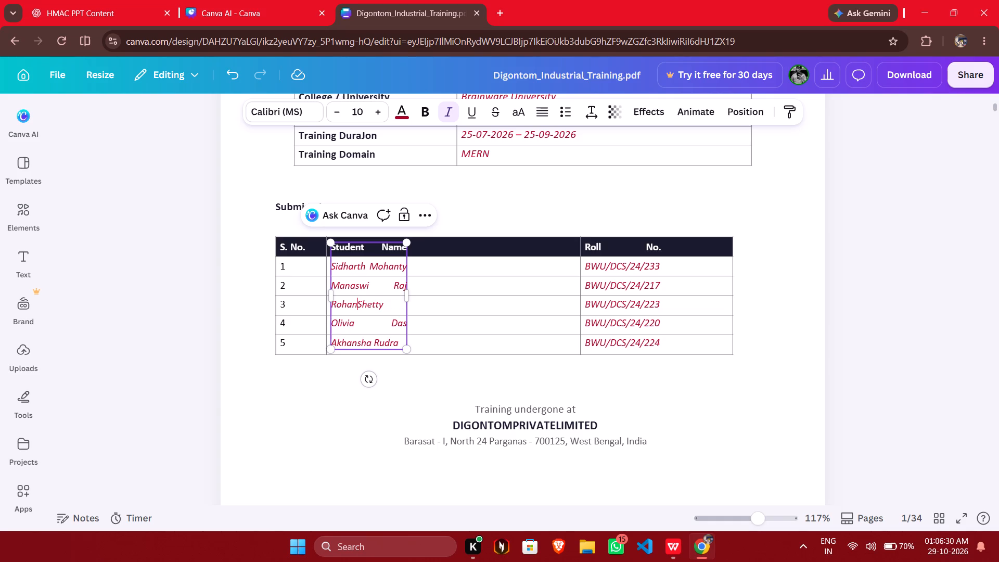
key("space")
key("BackSpace")
Widen the Student Name text box on the cover page past the table's right edge so all its text fits on one line.
left_click_drag(407, 296, 433, 300)
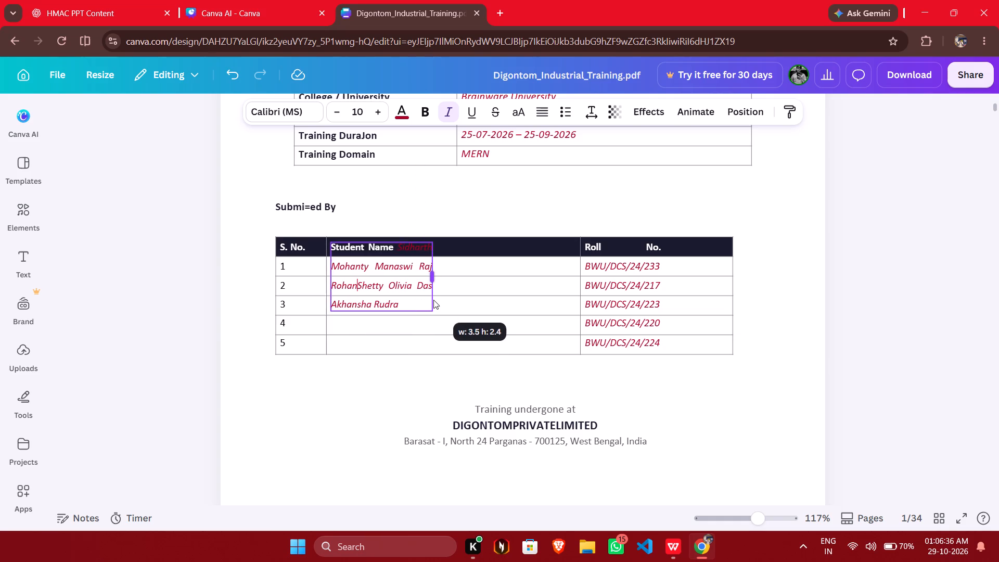
left_click_drag(433, 300, 425, 304)
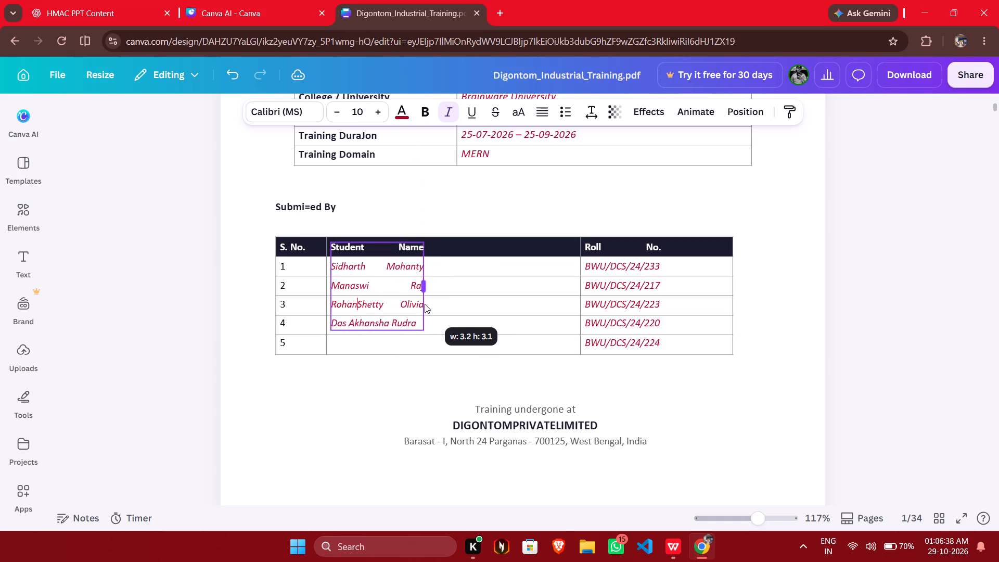
left_click_drag(425, 304, 425, 306)
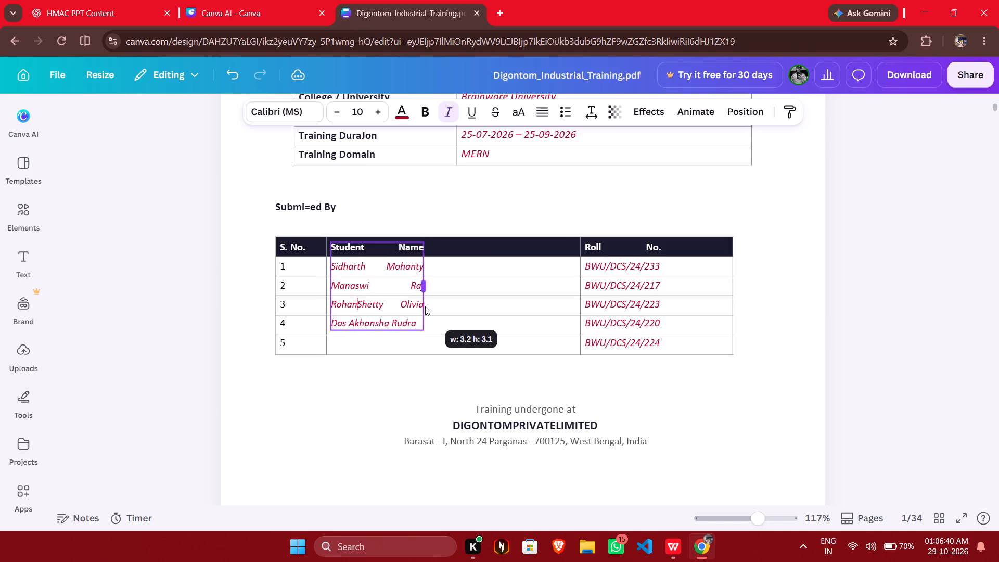
left_click_drag(425, 306, 427, 308)
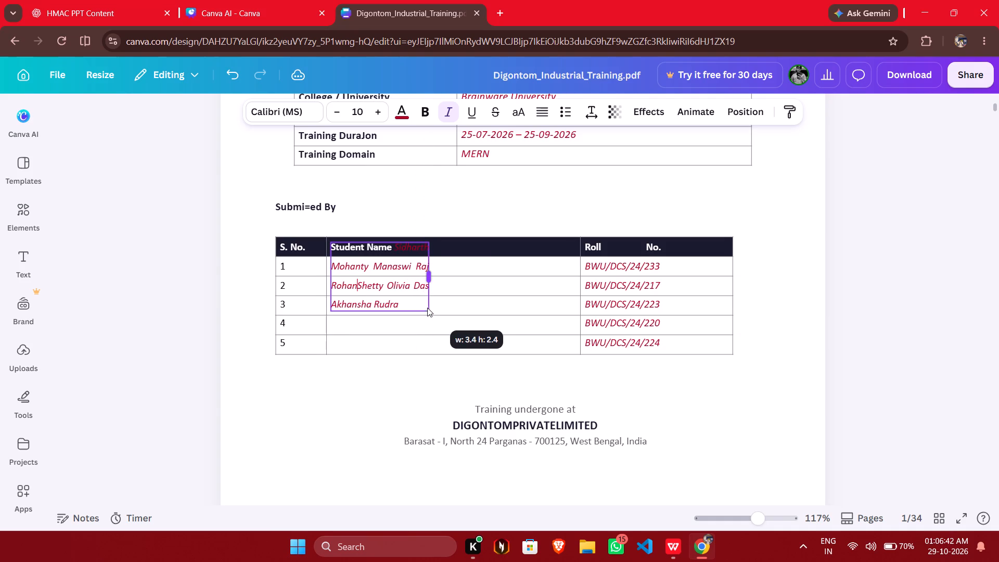
left_click_drag(427, 308, 427, 309)
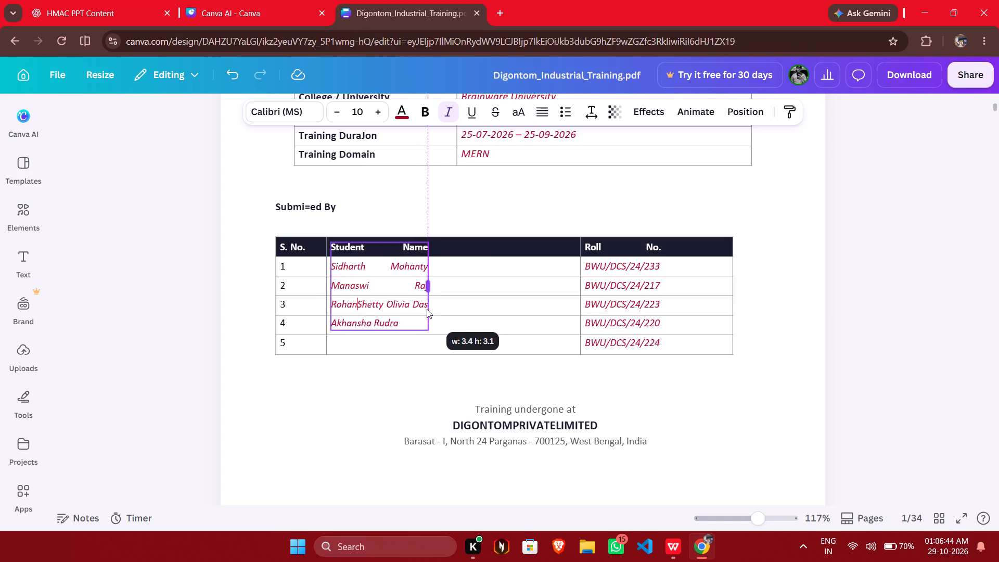
left_click_drag(427, 309, 388, 309)
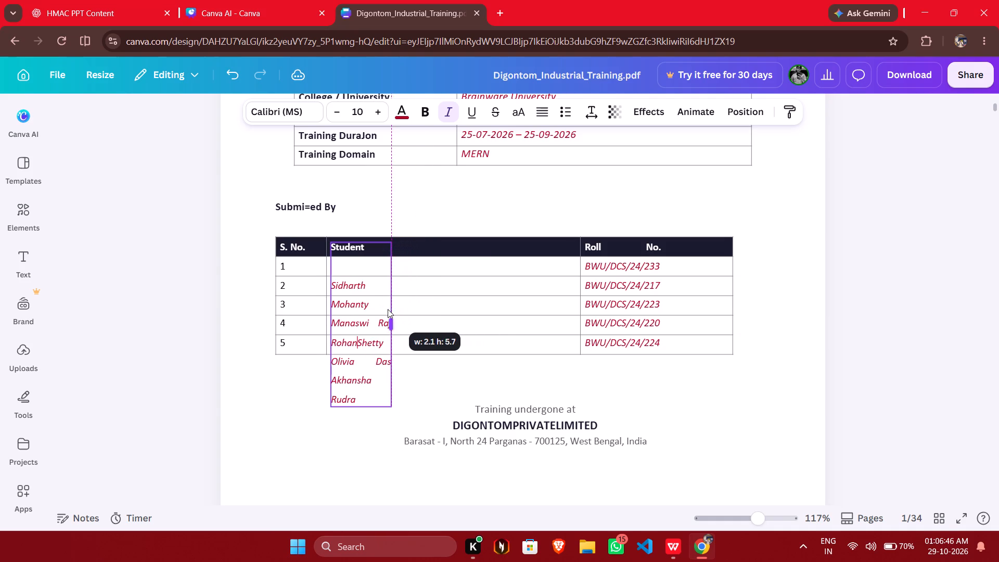
left_click_drag(388, 309, 431, 309)
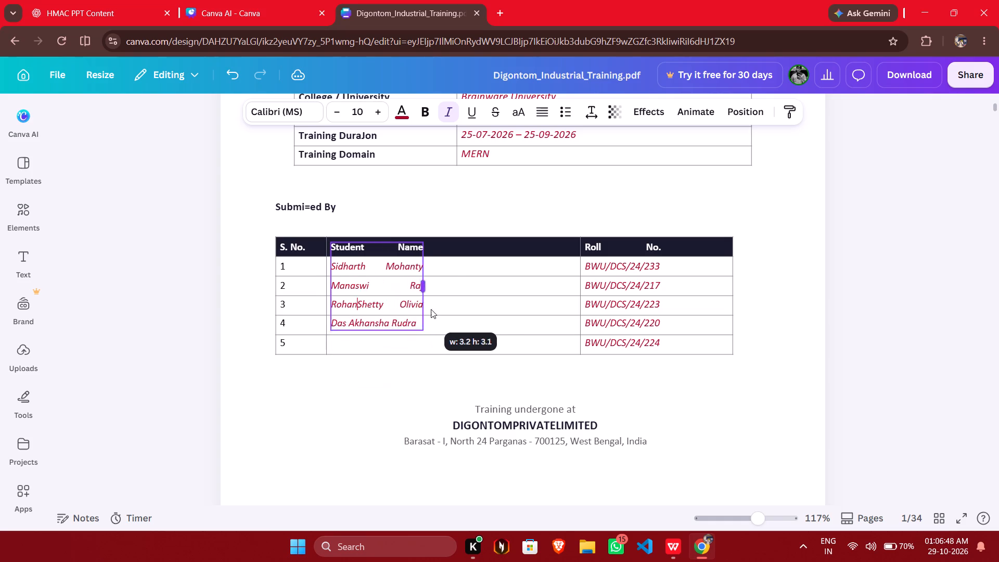
left_click_drag(431, 309, 561, 329)
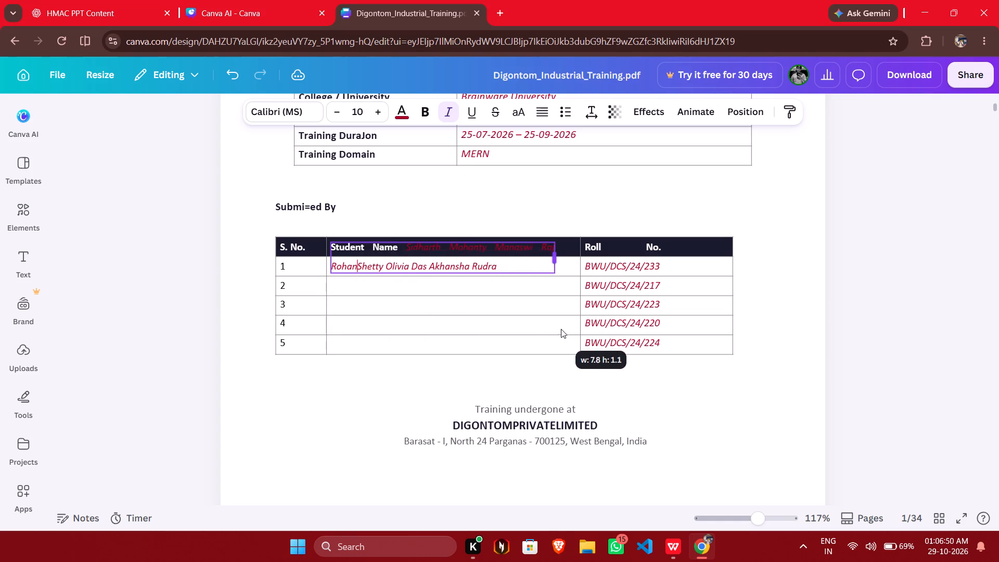
left_click_drag(561, 329, 709, 374)
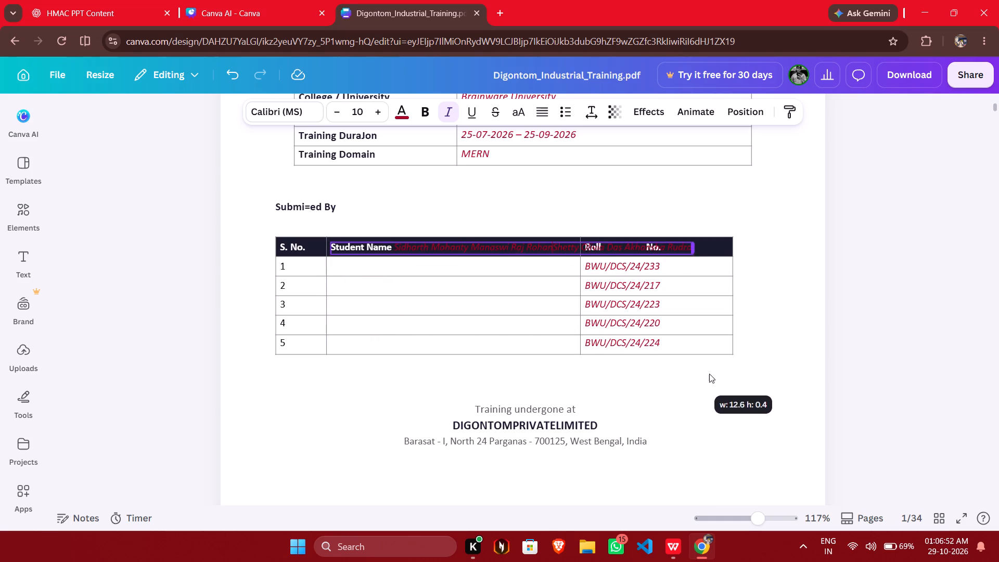
left_click_drag(709, 374, 720, 387)
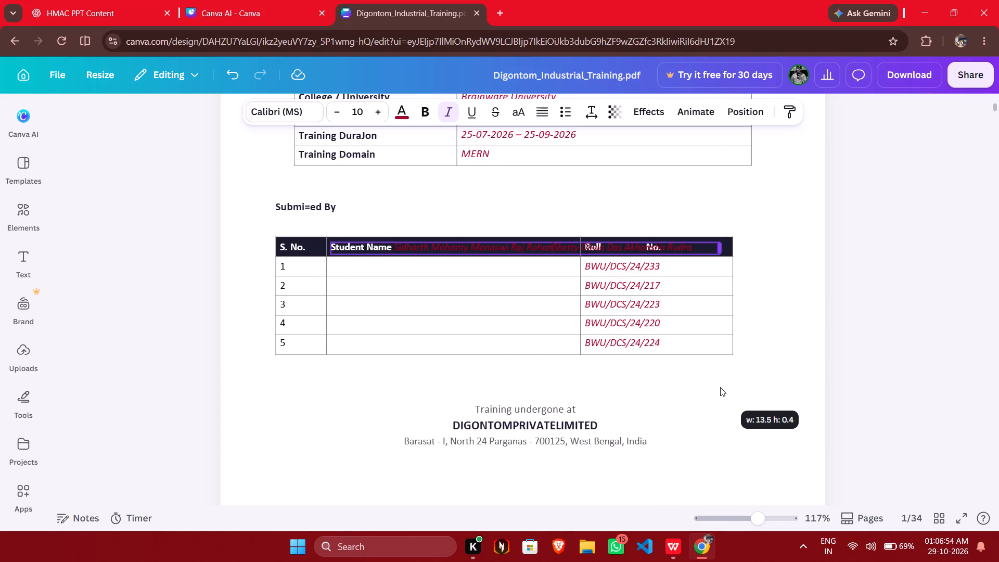
left_click_drag(720, 387, 656, 454)
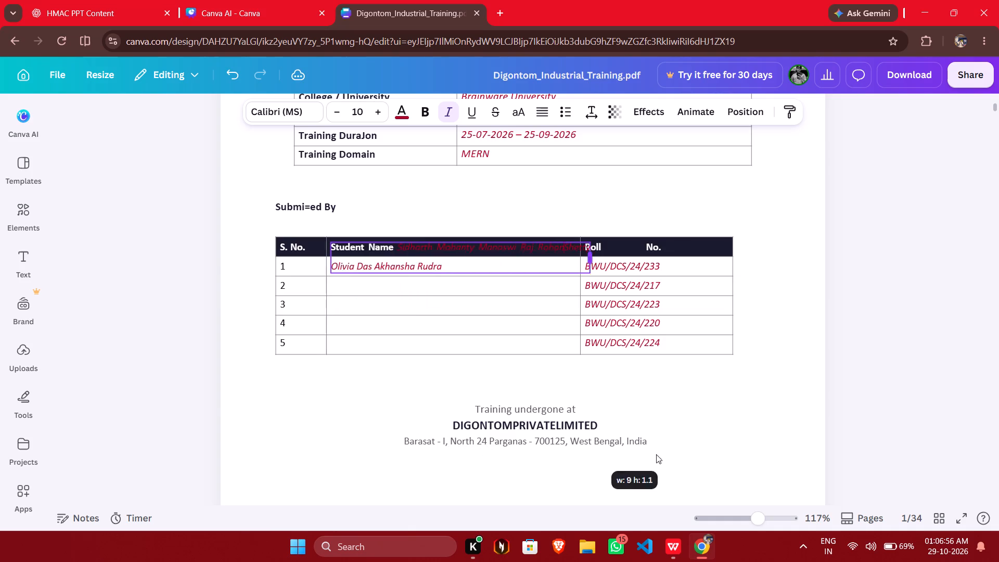
left_click_drag(656, 454, 740, 462)
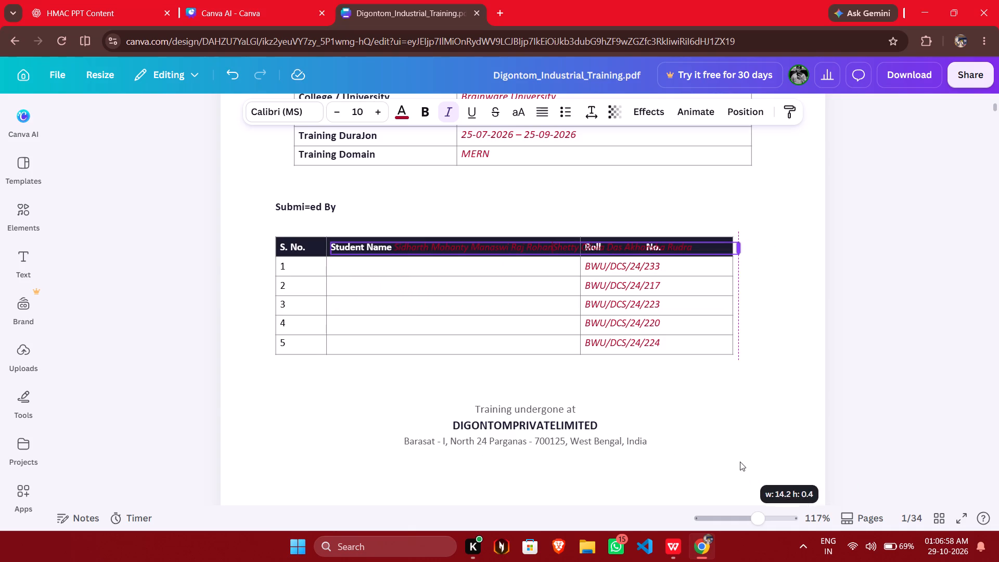
left_click_drag(740, 462, 763, 465)
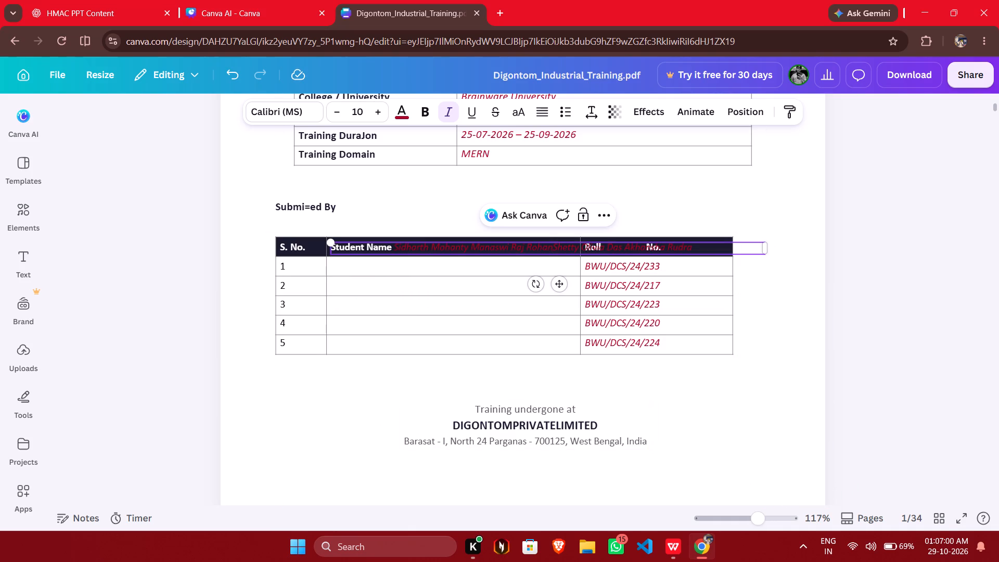
Break the Student Name text after the heading and the first two names, placing the names for rows 1 and 2 on their own lines.
left_click(395, 246)
key("BackSpace")
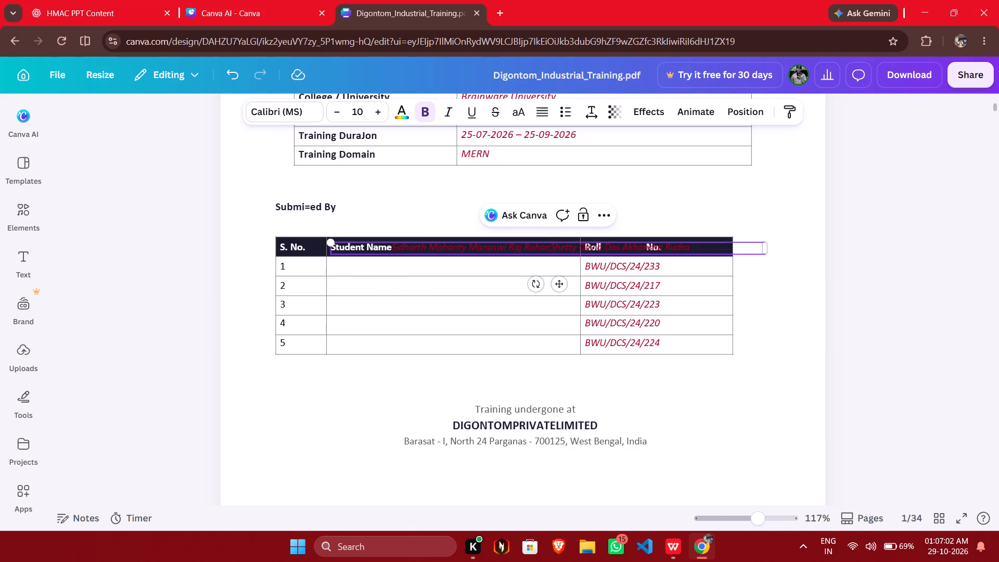
key("Return")
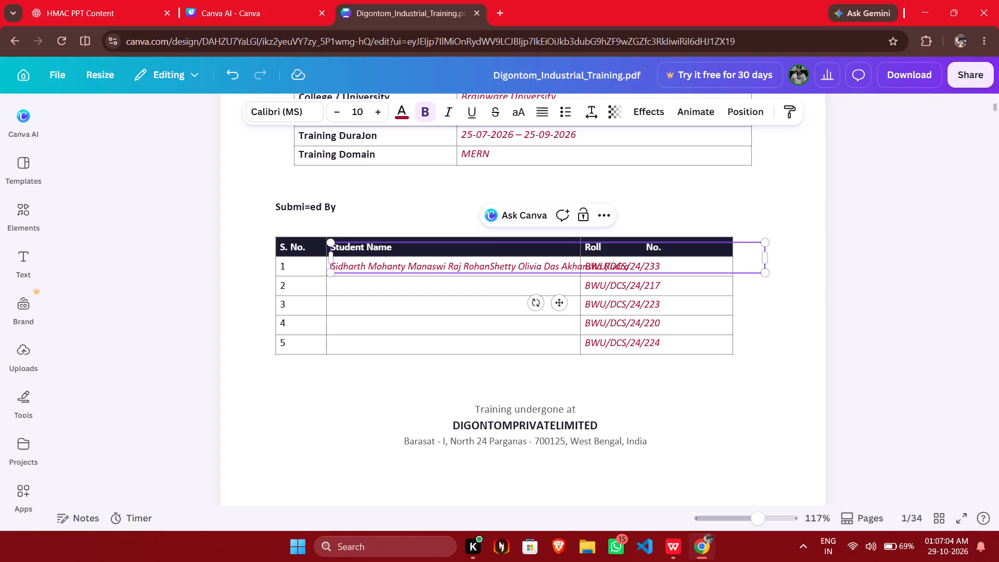
left_click(406, 263)
key("Right")
key("BackSpace")
key("Return")
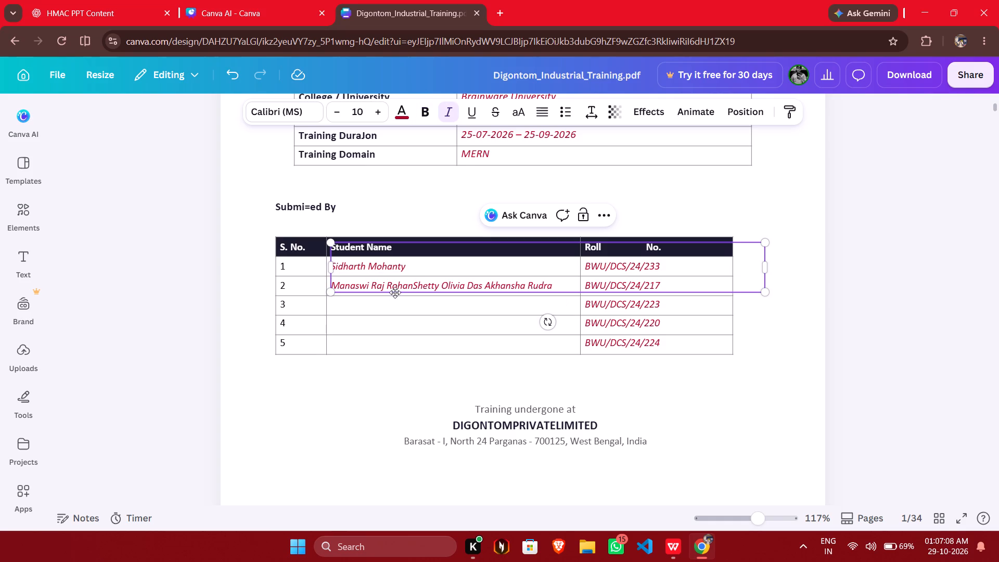
left_click(388, 284)
key("BackSpace")
key("Return")
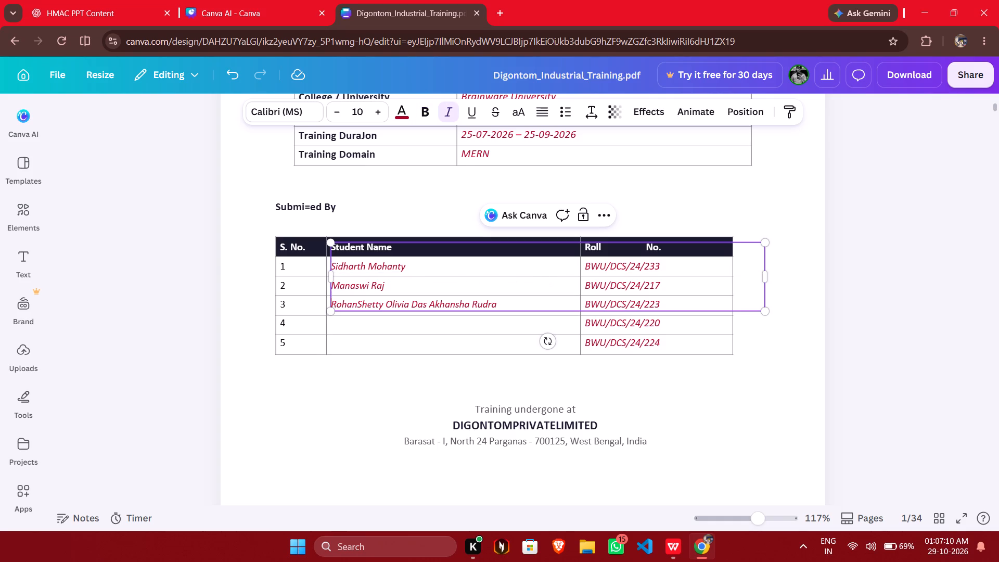
left_click(357, 303)
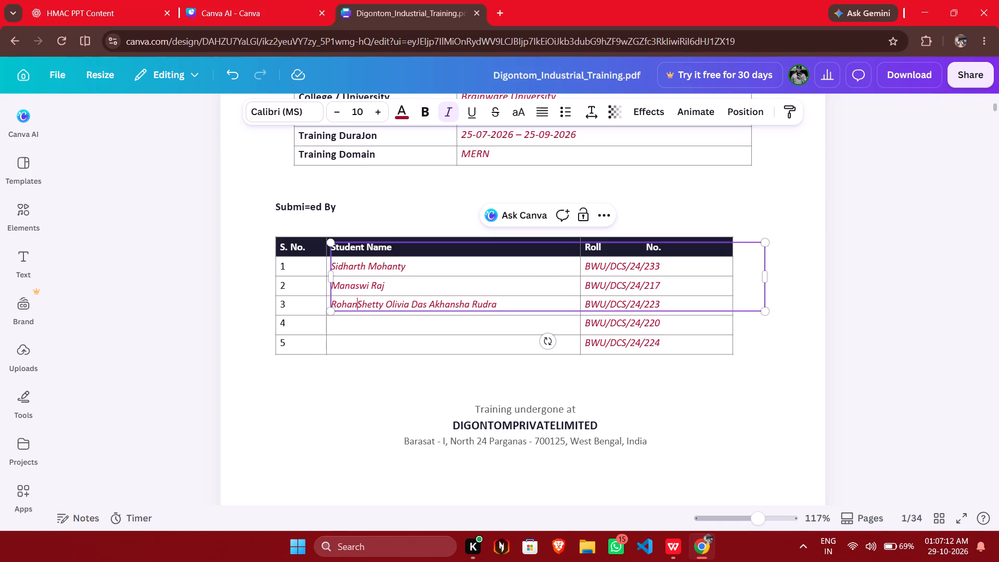
key("space")
left_click(389, 298)
key("BackSpace")
key("Return")
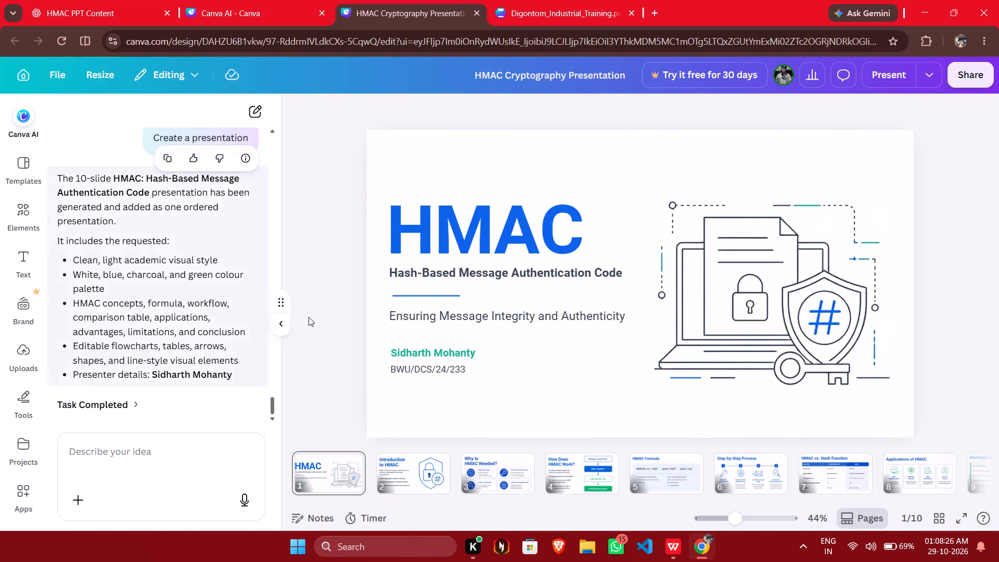
left_click(287, 323)
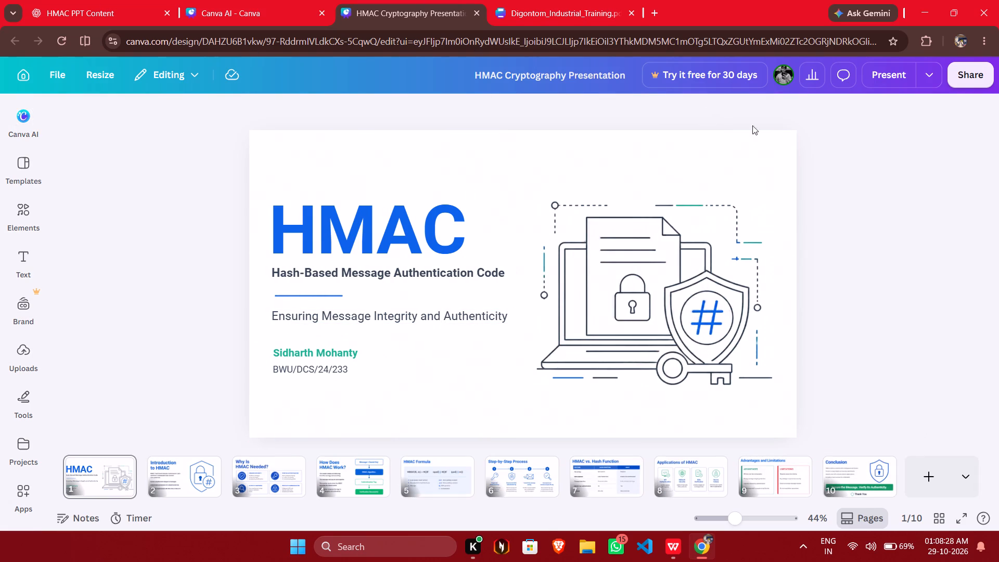
View slide 2 of the HMAC presentation and return to the title slide.
left_click(175, 475)
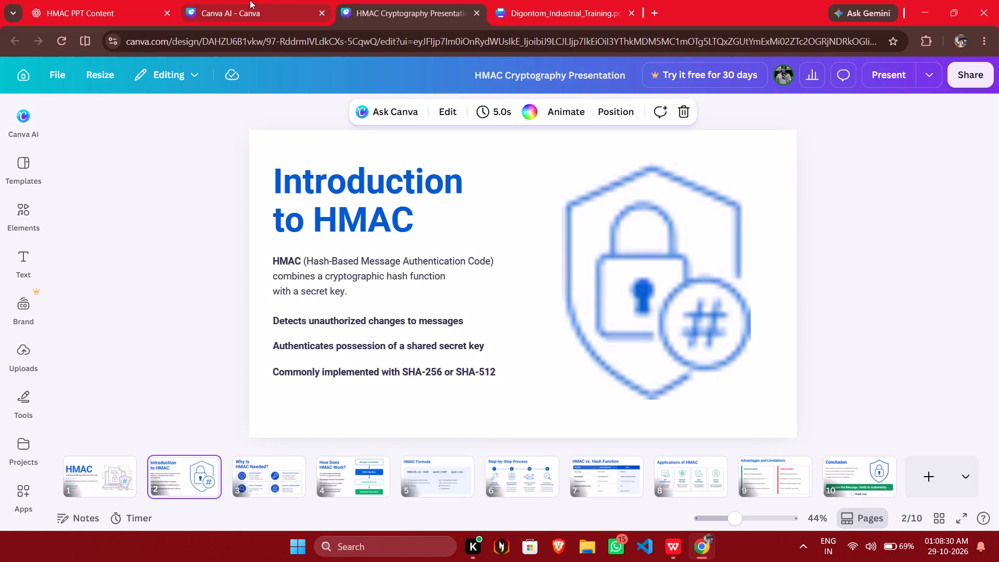
left_click(91, 481)
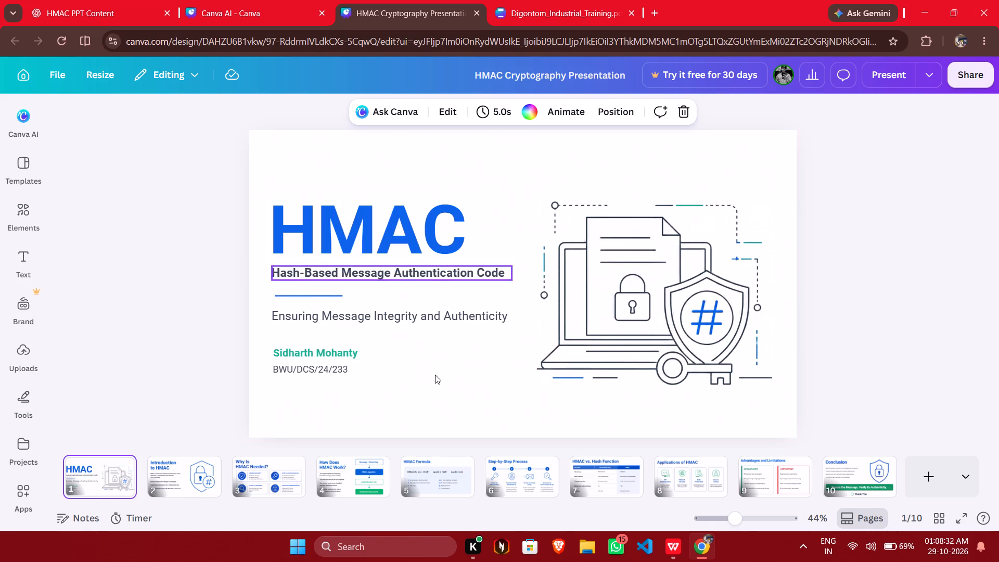
Switch to File Explorer.
left_click(578, 547)
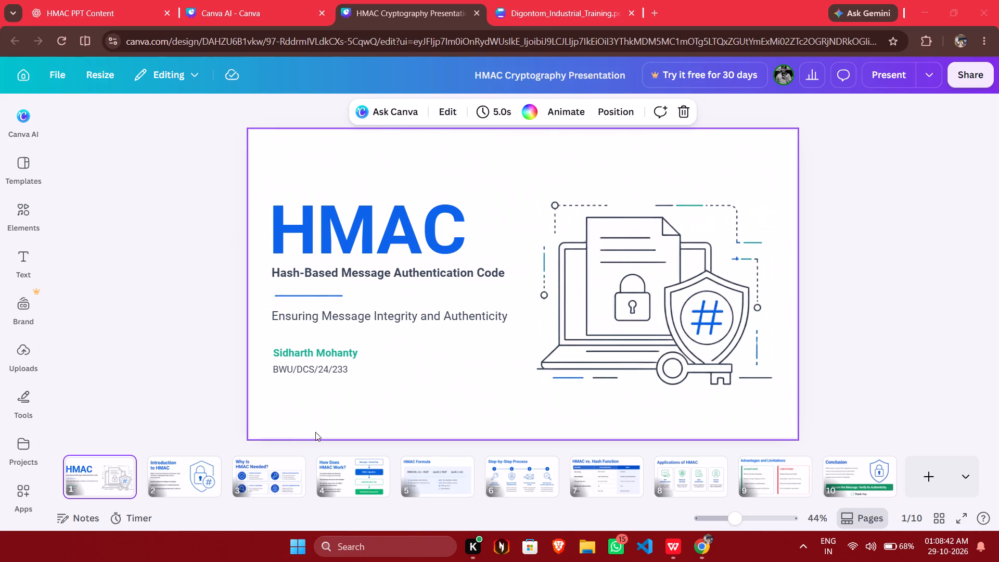
left_click(590, 553)
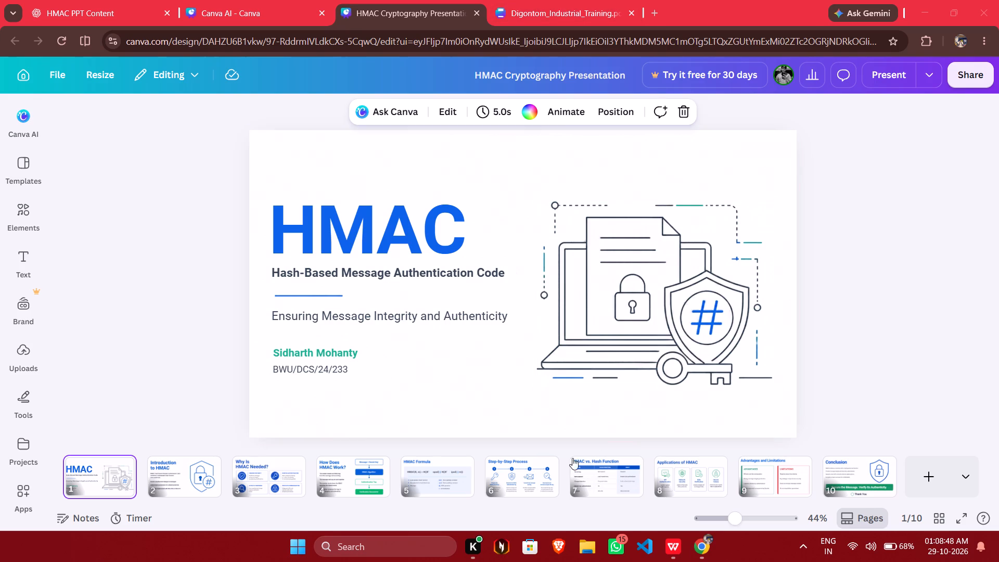
left_click(591, 537)
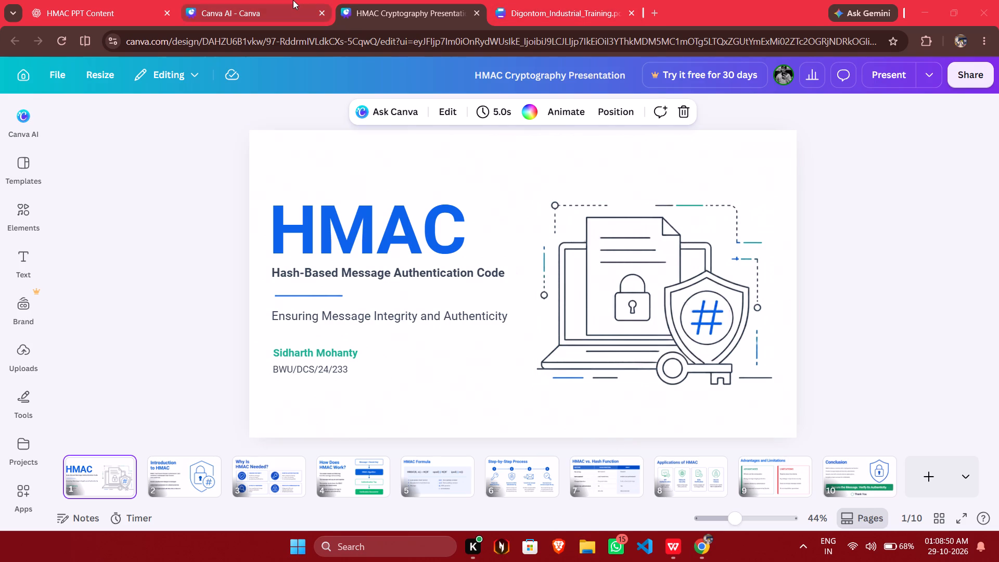
triple_click(892, 222)
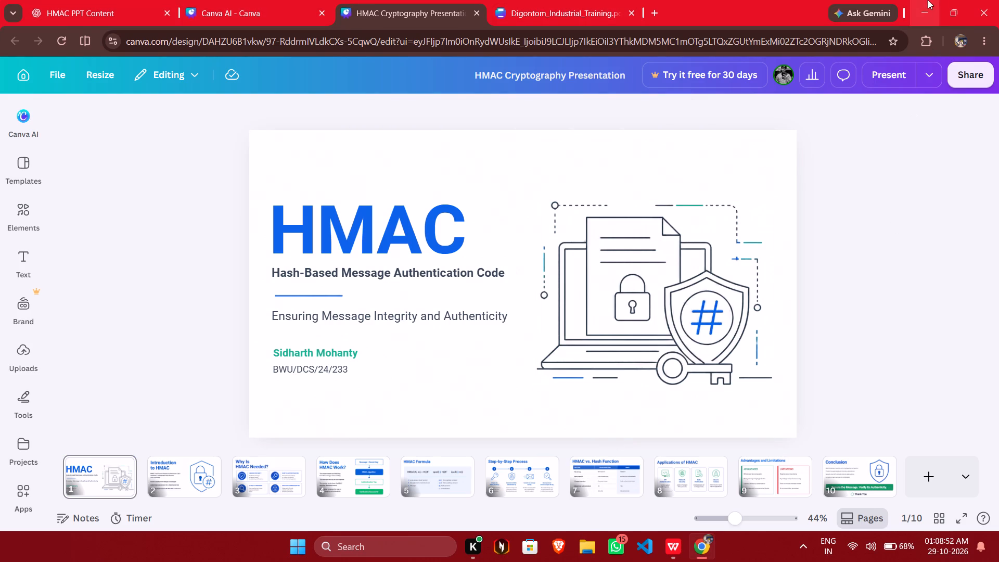
left_click(838, 350)
left_click(592, 552)
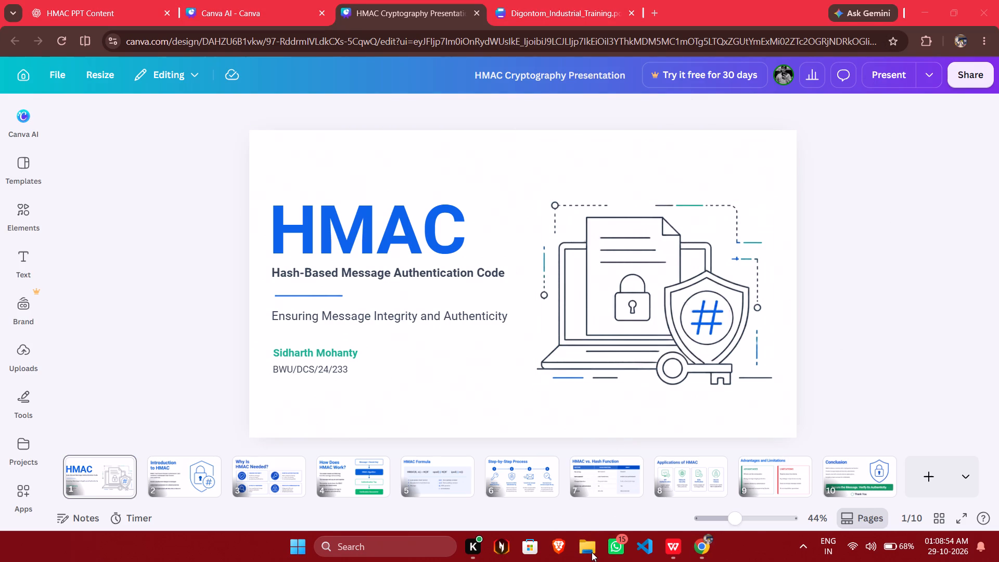
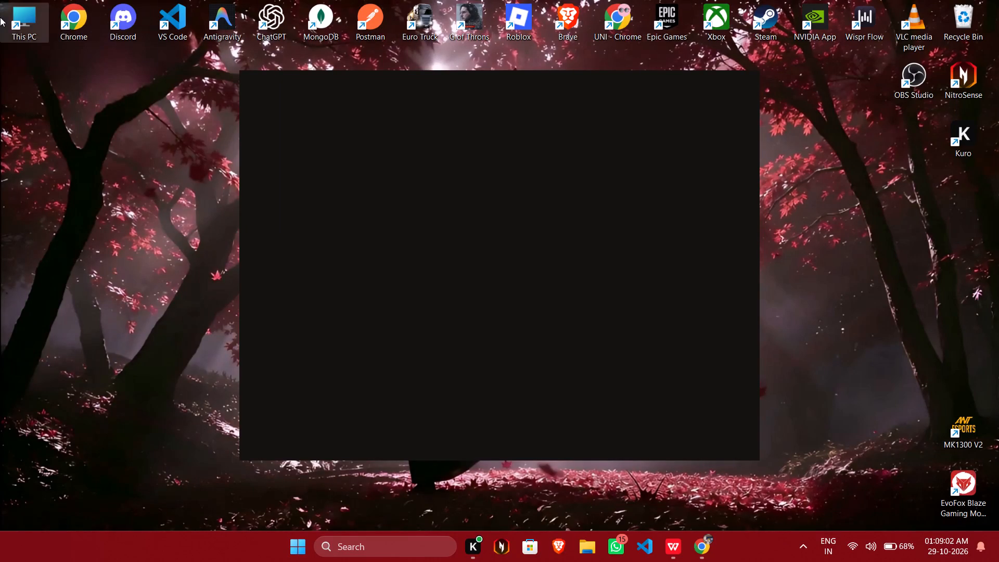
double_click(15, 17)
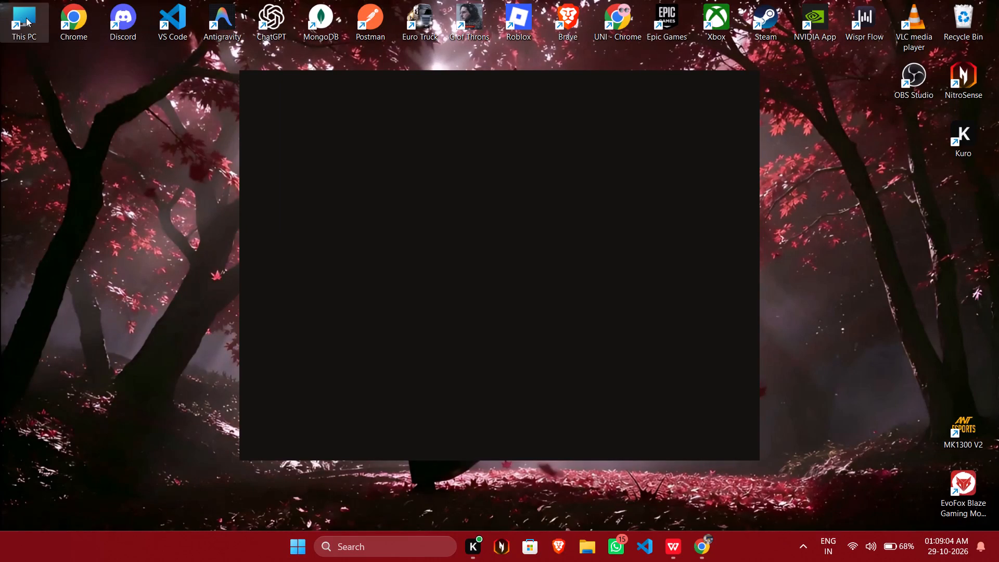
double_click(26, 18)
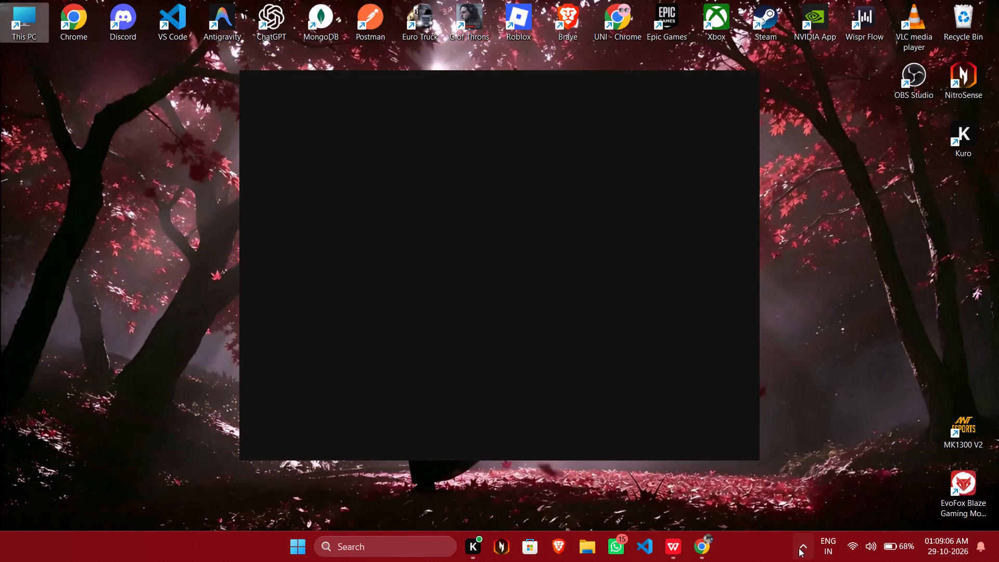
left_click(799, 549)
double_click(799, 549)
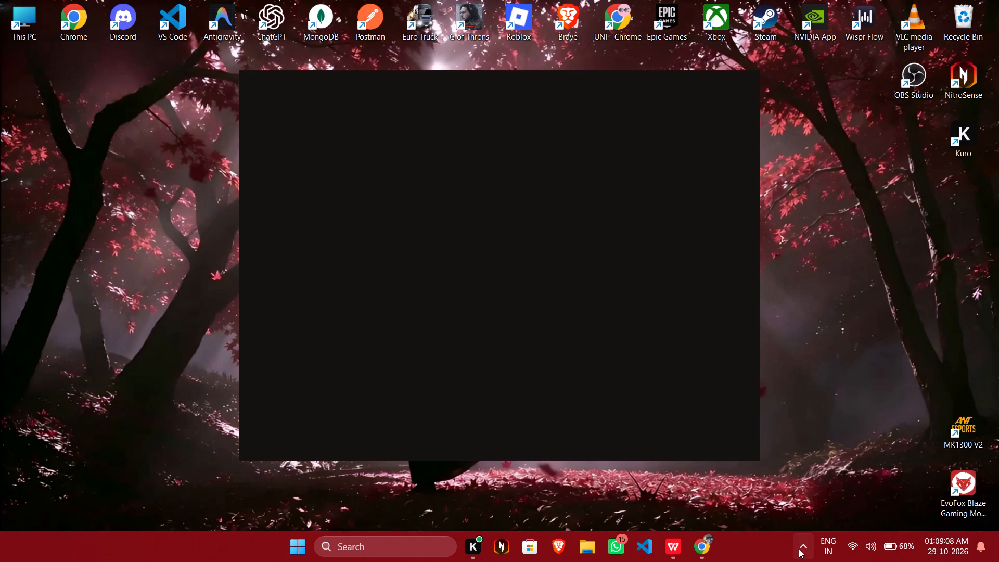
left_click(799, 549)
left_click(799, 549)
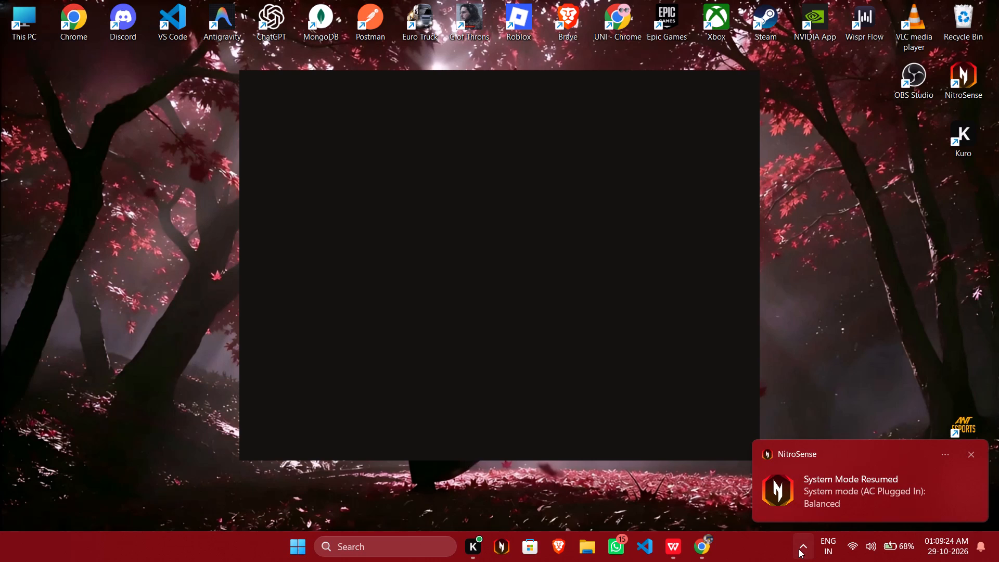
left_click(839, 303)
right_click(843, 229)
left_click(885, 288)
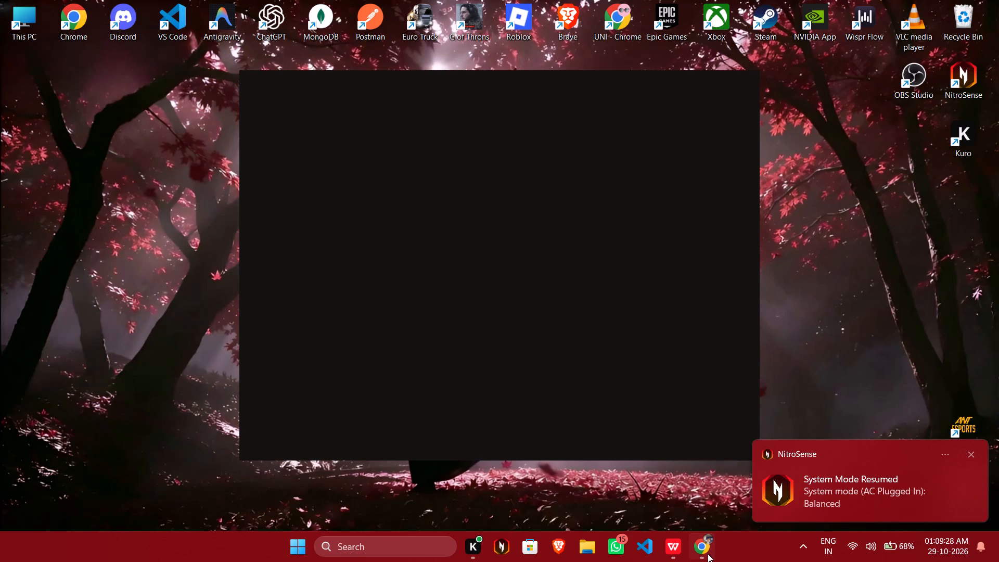
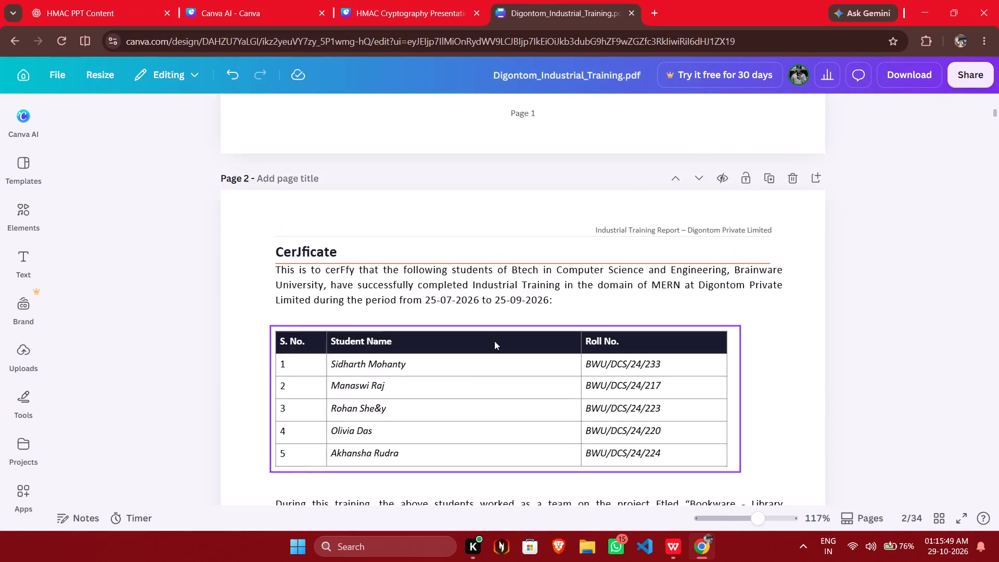
scroll(494, 341, "up", 3)
key("ctrl+f")
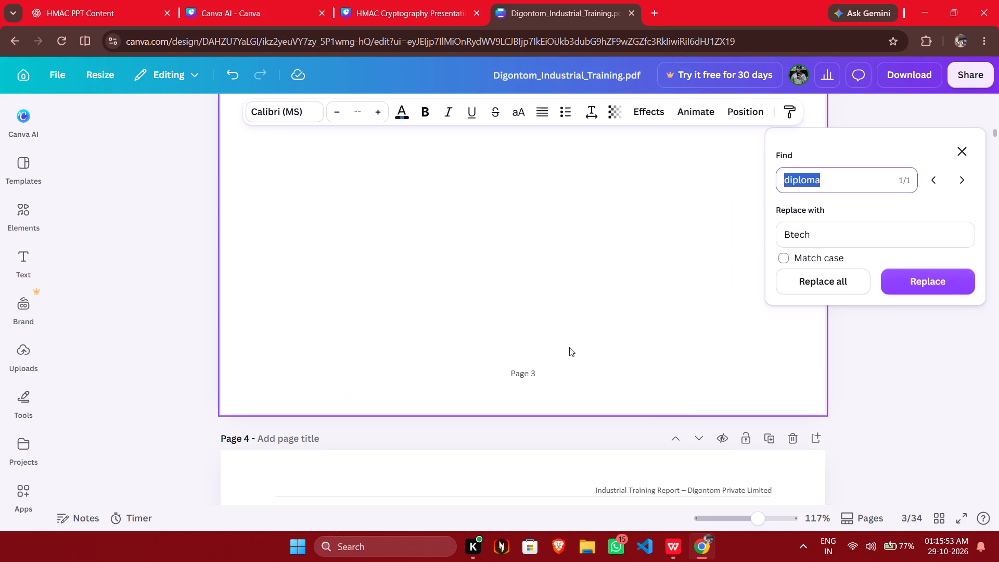
scroll(670, 405, "up", 4)
scroll(836, 227, "up", 8)
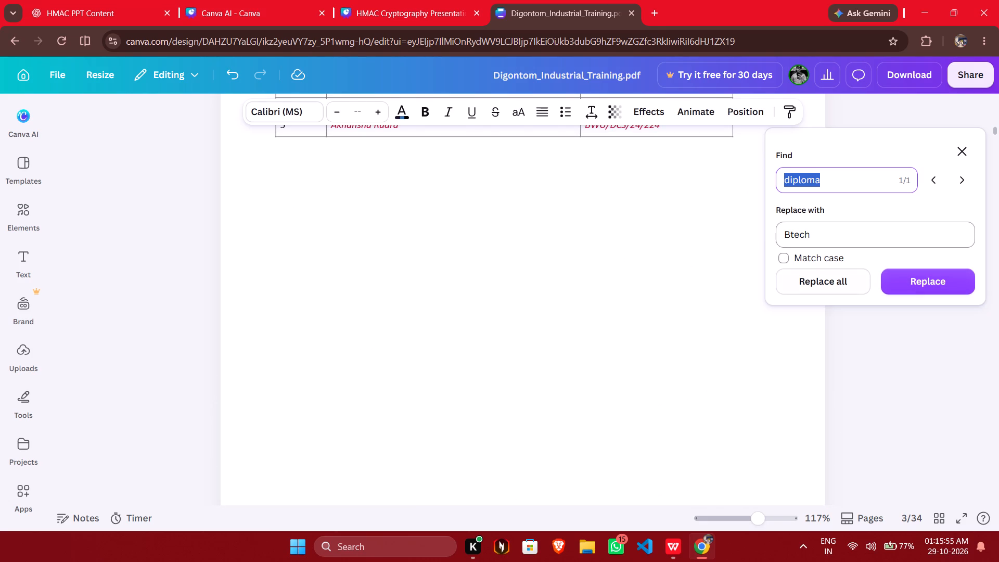
scroll(808, 232, "up", 9)
left_click(907, 446)
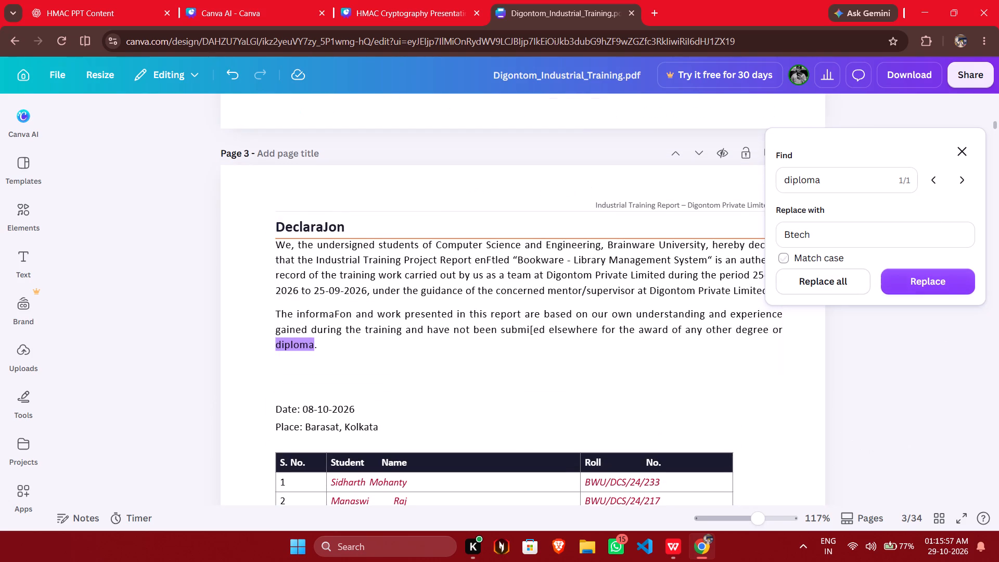
left_click(968, 151)
scroll(895, 302, "down", 2)
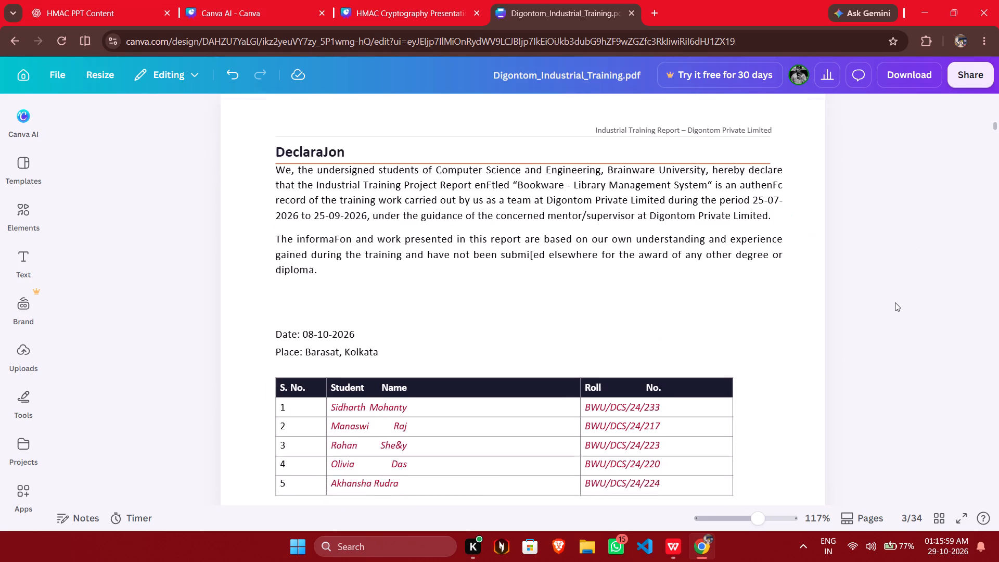
scroll(895, 302, "up", 1)
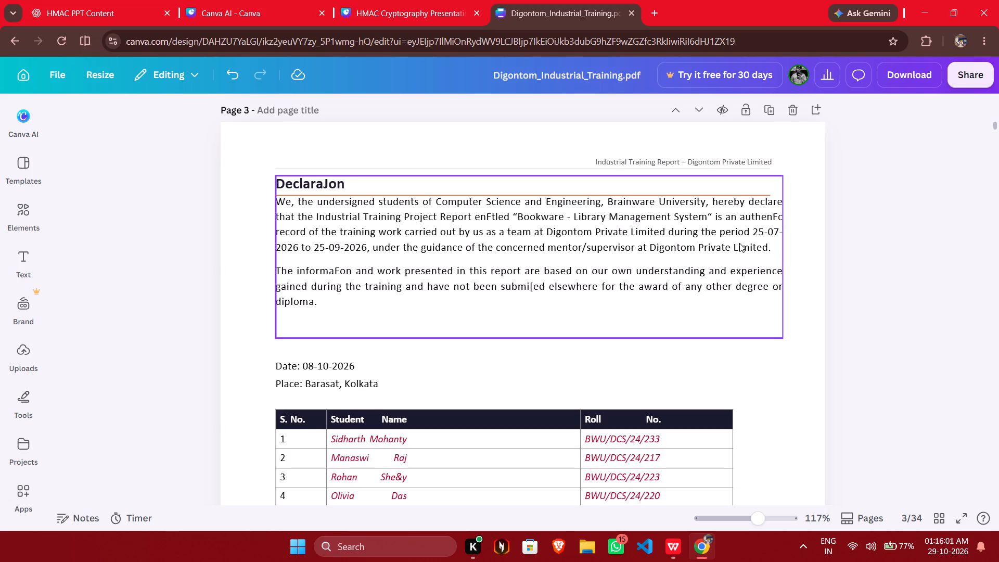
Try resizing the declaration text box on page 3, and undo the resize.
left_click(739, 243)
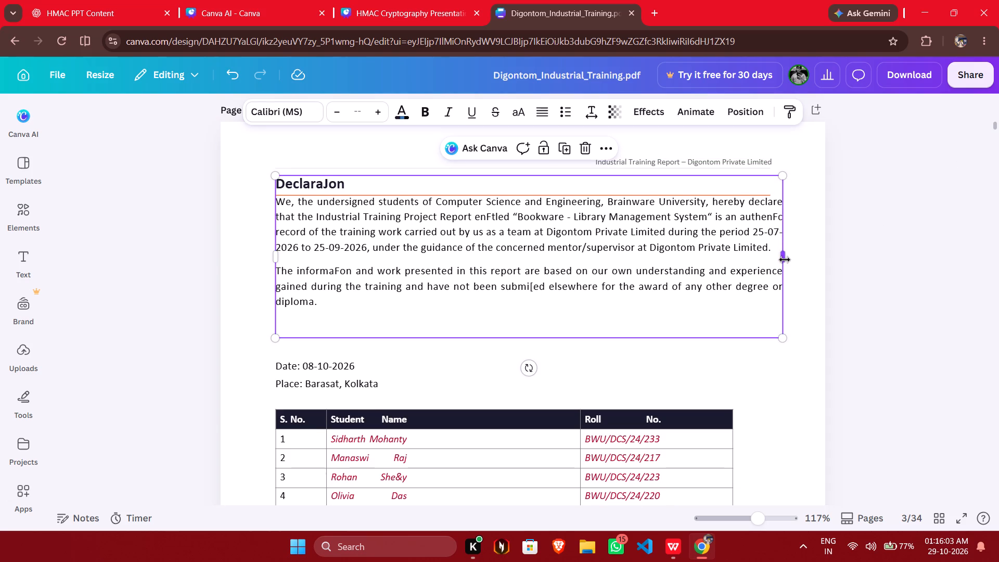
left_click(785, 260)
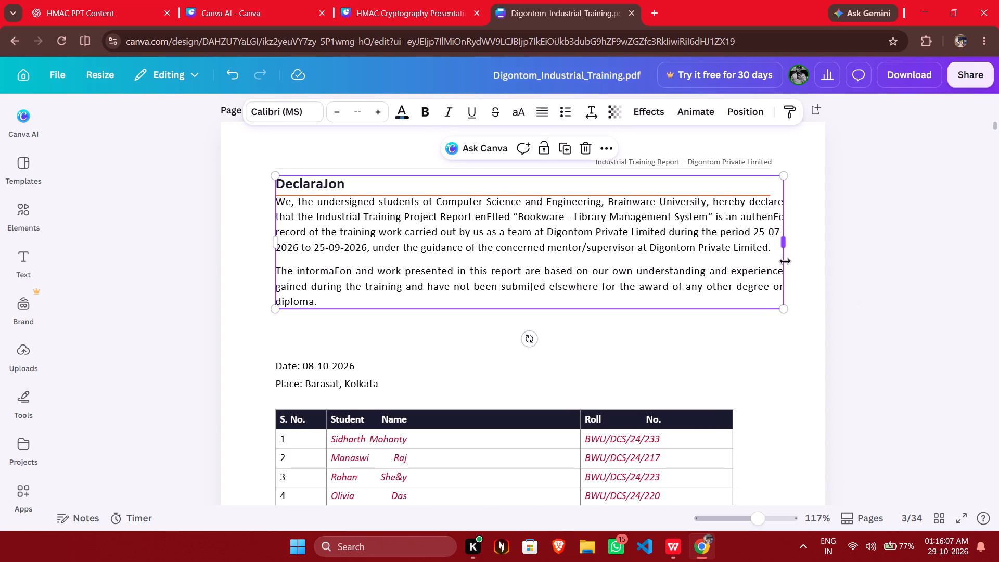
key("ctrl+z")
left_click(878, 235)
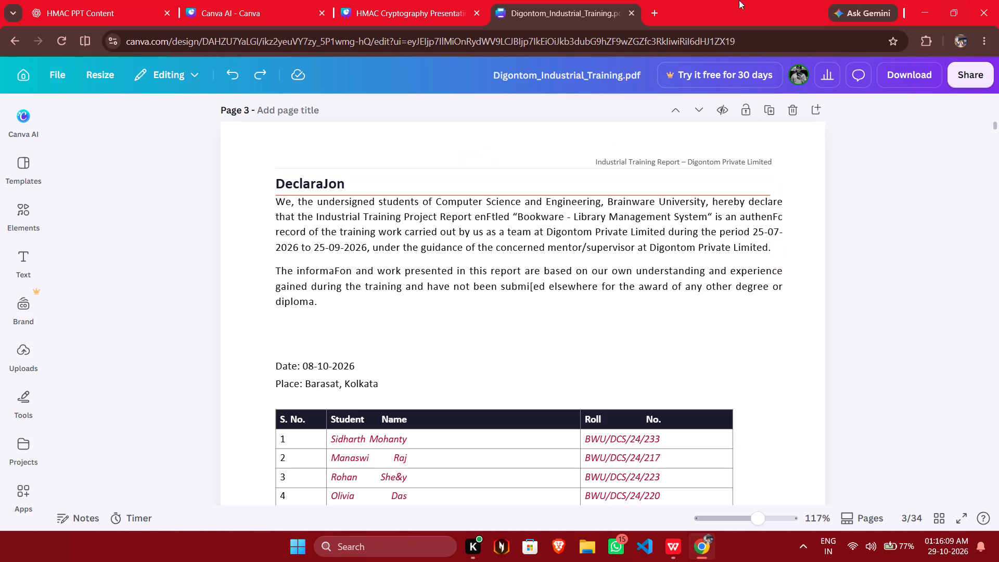
Examine the declaration paragraphs and the student table's name spacing on page 3.
double_click(769, 214)
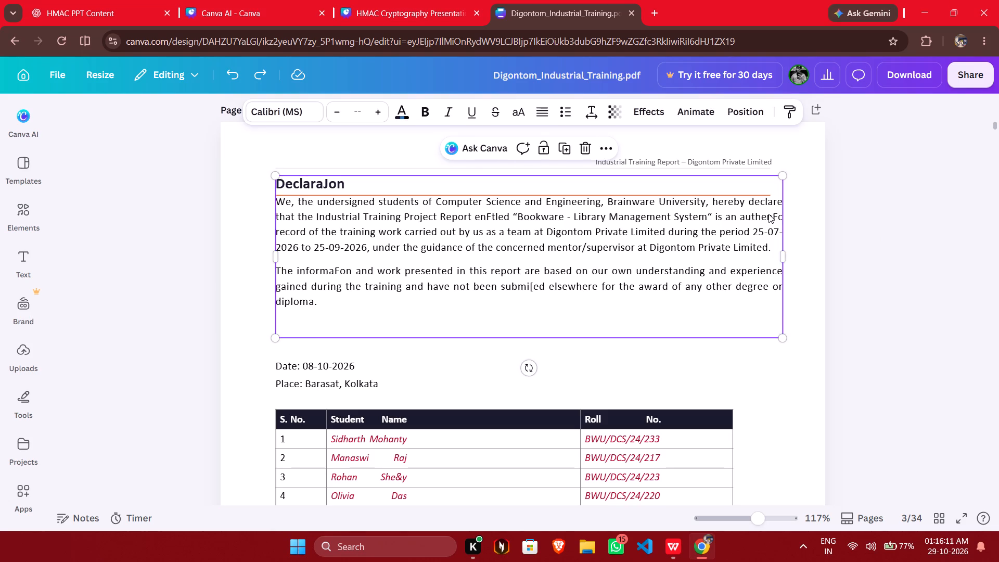
left_click(891, 259)
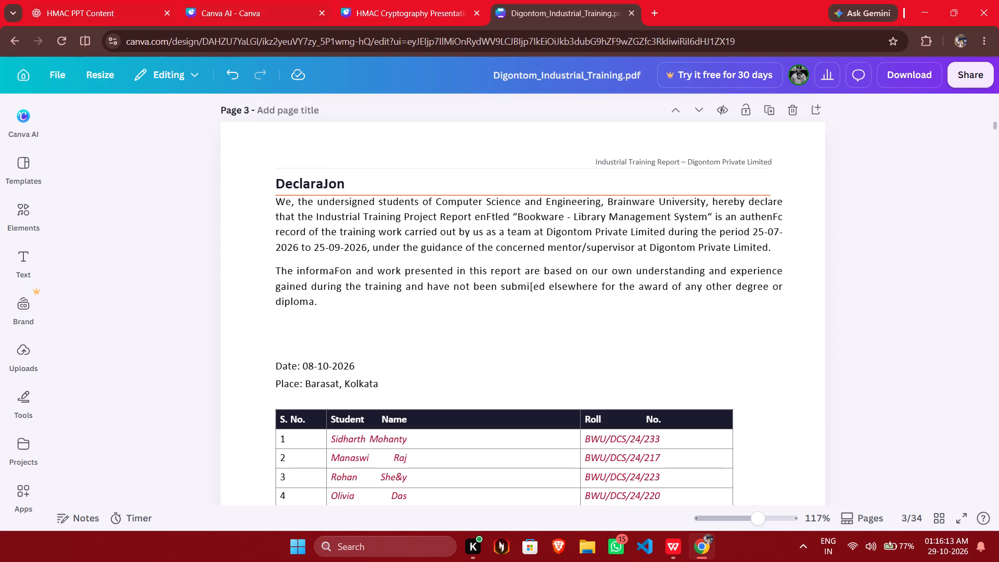
scroll(407, 256, "up", 2)
scroll(432, 309, "down", 4)
scroll(201, 561, "down", 7)
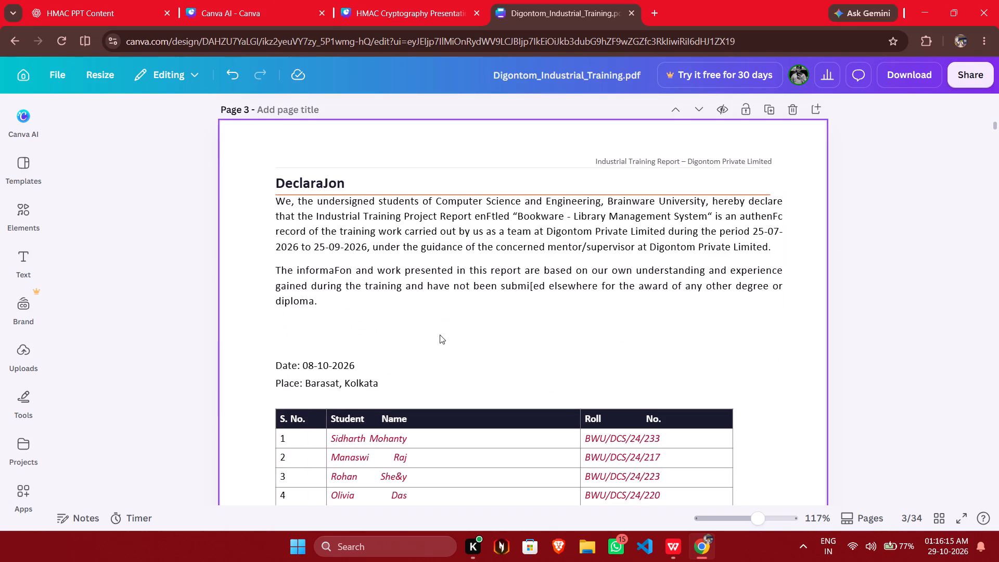
scroll(438, 338, "down", 4)
scroll(454, 440, "down", 6)
scroll(454, 441, "up", 8)
scroll(366, 392, "down", 3)
scroll(373, 313, "up", 3)
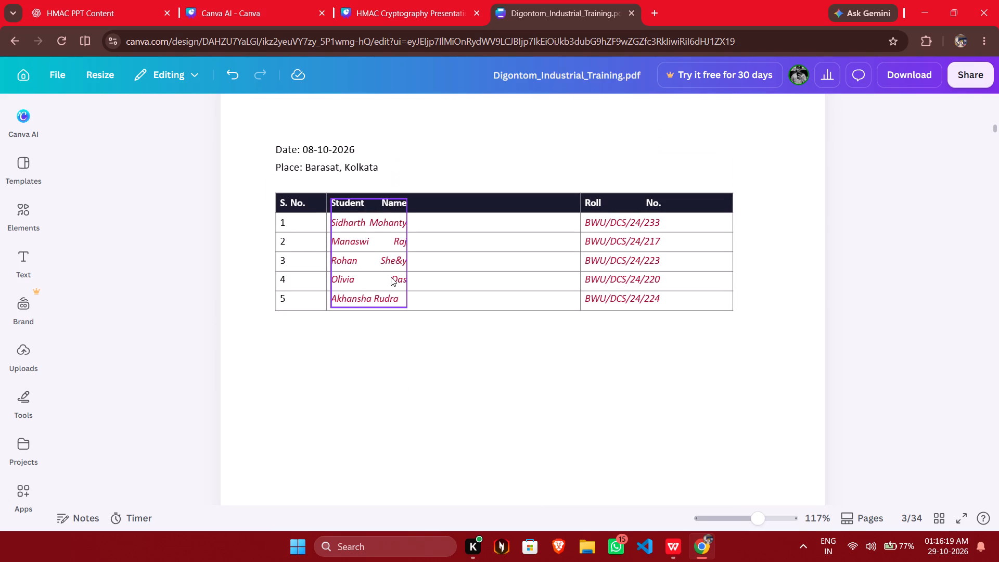
Widen the Student Name text box on page 3 so it spans most of its table column.
left_click(391, 277)
left_click(406, 255)
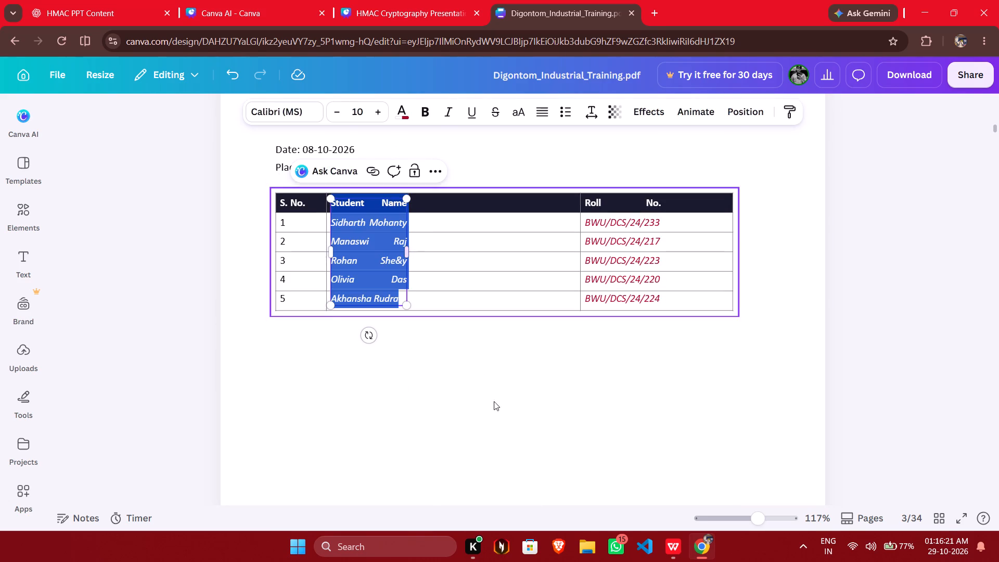
left_click(494, 414)
left_click(400, 239)
left_click_drag(407, 251, 458, 249)
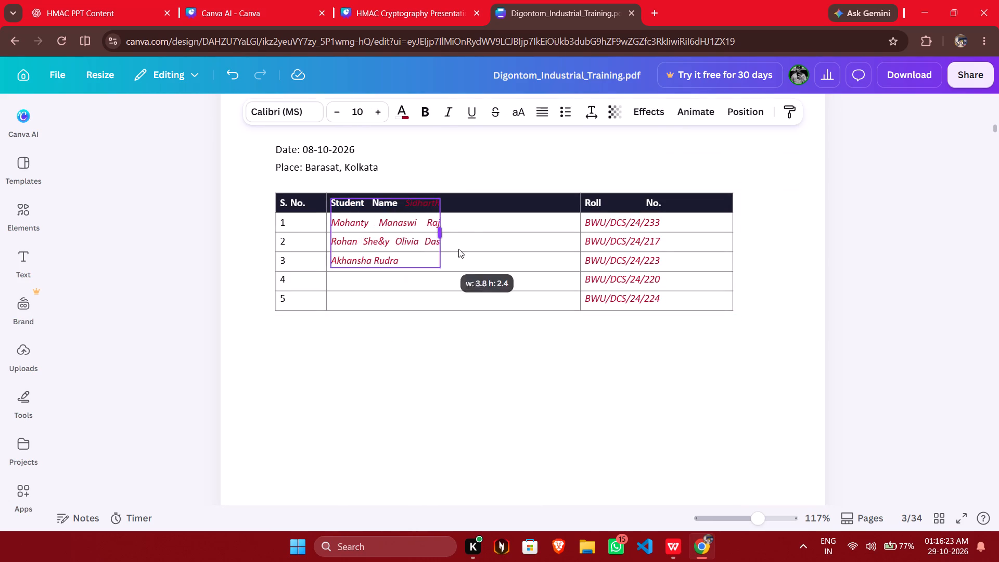
left_click_drag(458, 249, 490, 238)
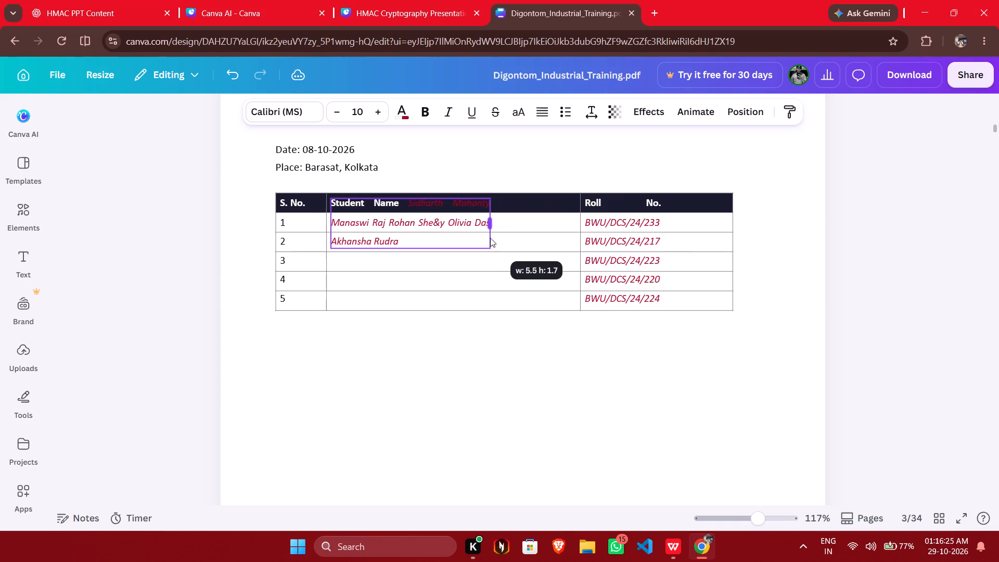
left_click_drag(490, 238, 535, 248)
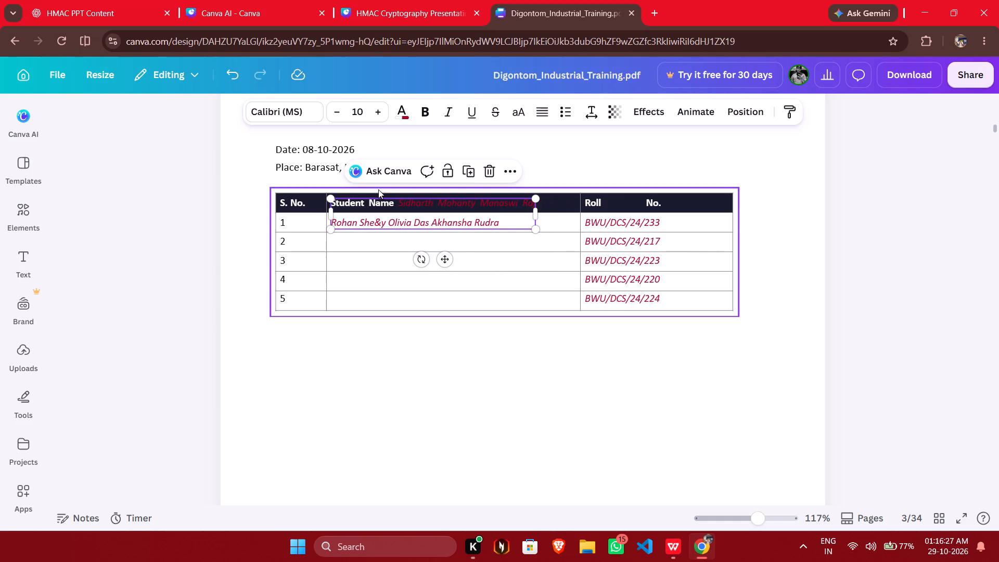
Break the text after the "Student Name" header so the names start on the line below it.
double_click(398, 202)
left_click(399, 202)
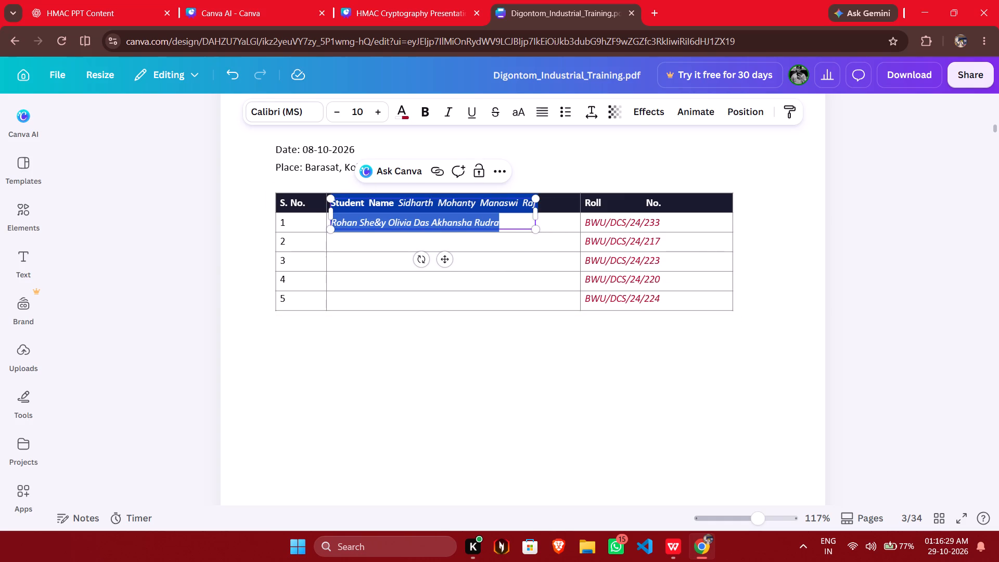
left_click(391, 203)
left_click(405, 203)
left_click(396, 203)
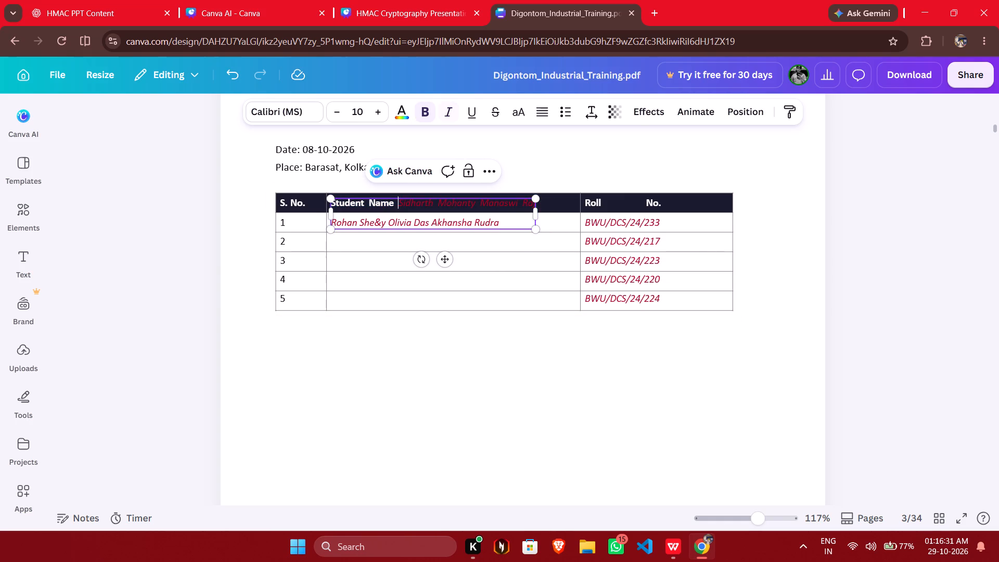
key("BackSpace")
key("Return")
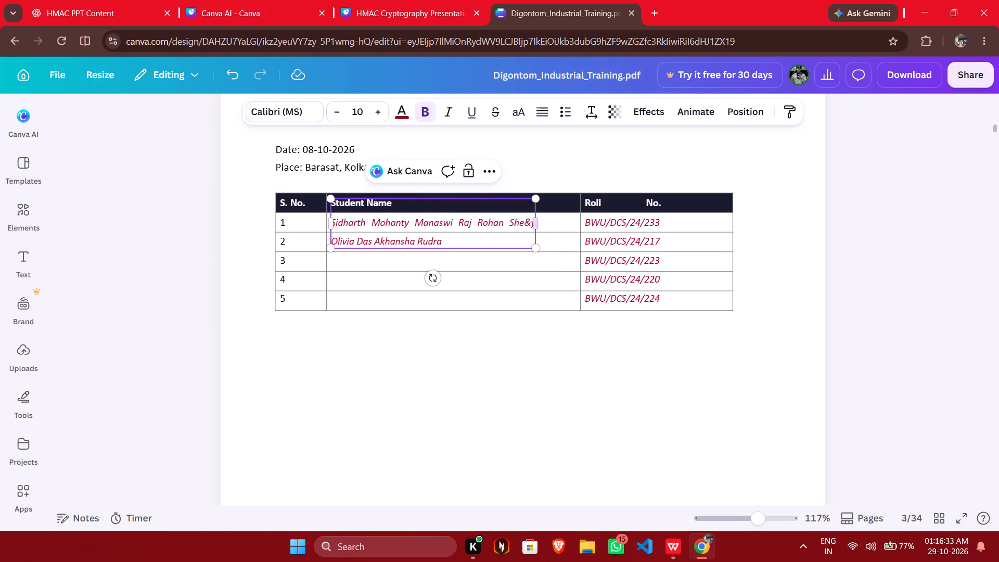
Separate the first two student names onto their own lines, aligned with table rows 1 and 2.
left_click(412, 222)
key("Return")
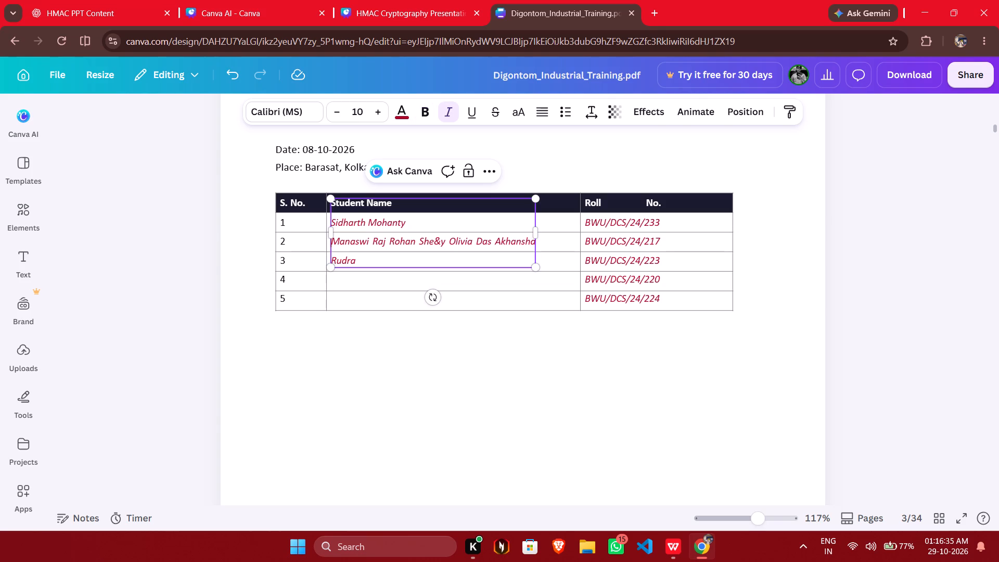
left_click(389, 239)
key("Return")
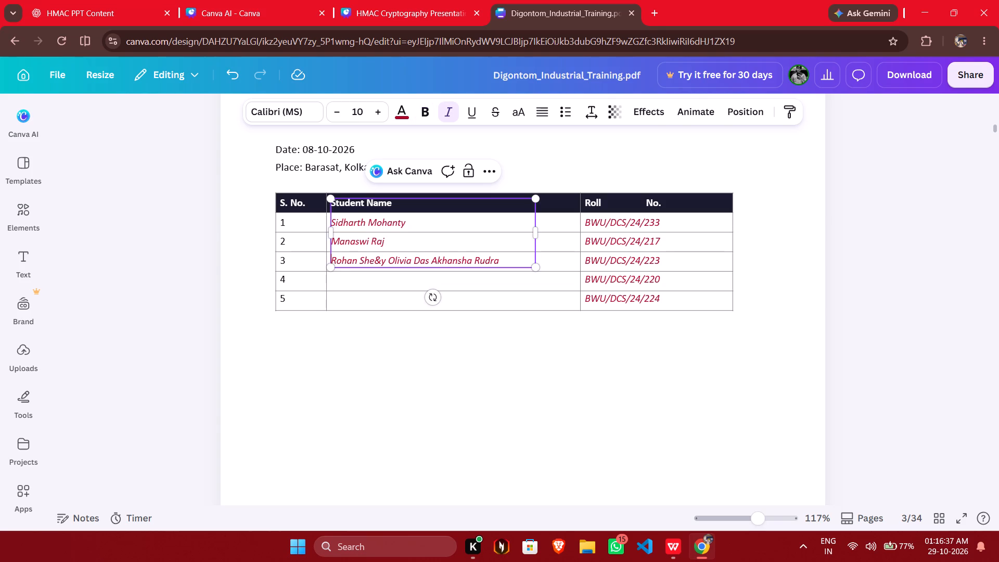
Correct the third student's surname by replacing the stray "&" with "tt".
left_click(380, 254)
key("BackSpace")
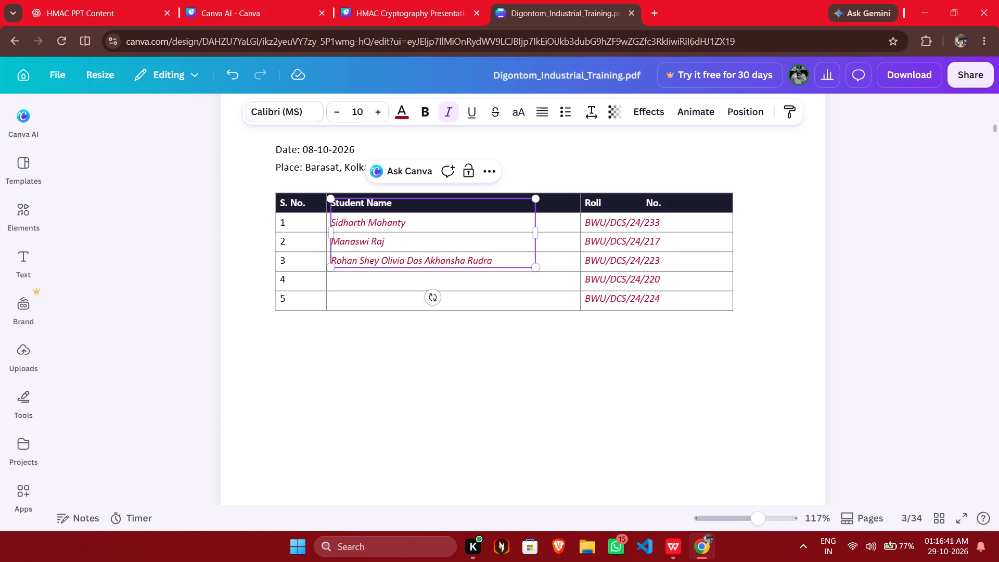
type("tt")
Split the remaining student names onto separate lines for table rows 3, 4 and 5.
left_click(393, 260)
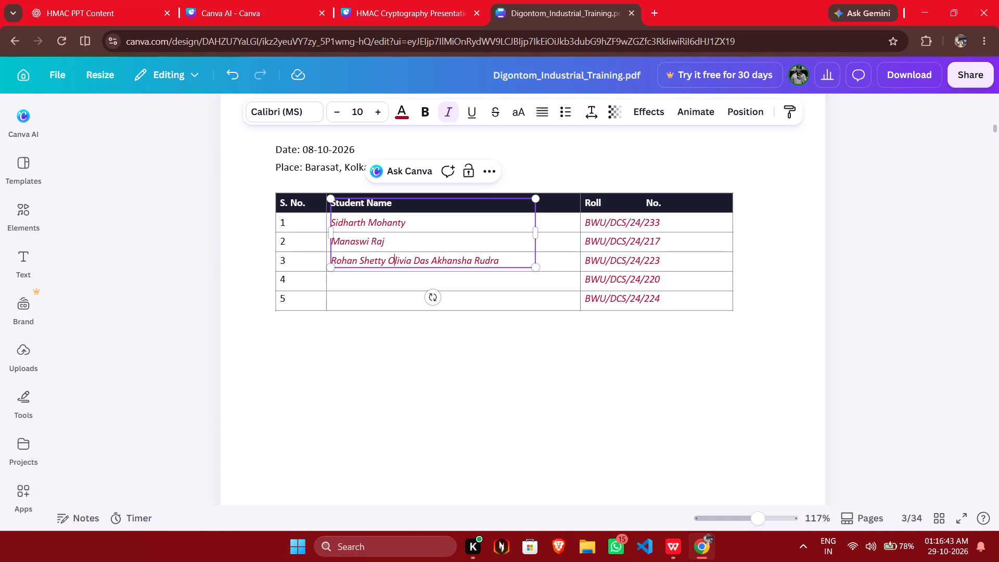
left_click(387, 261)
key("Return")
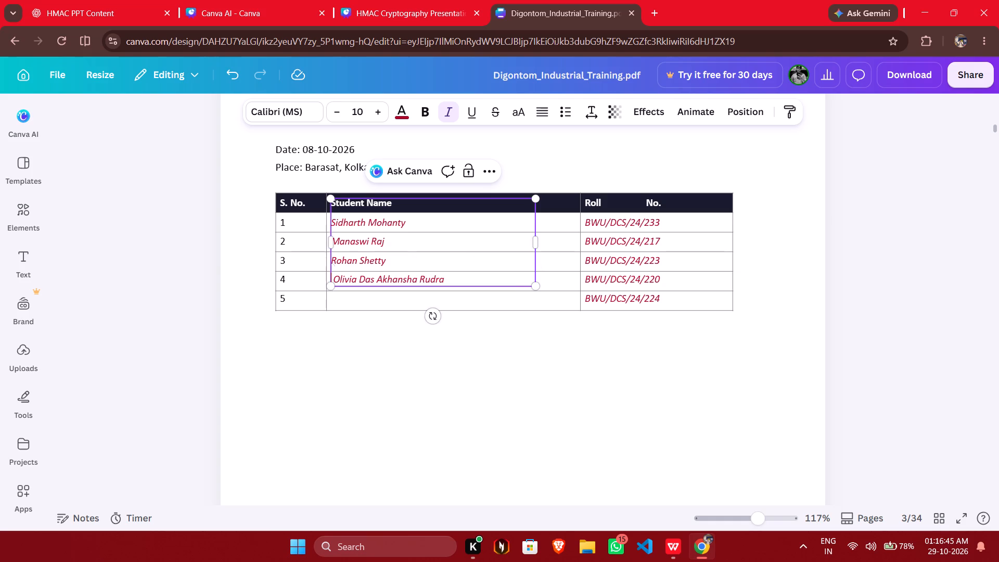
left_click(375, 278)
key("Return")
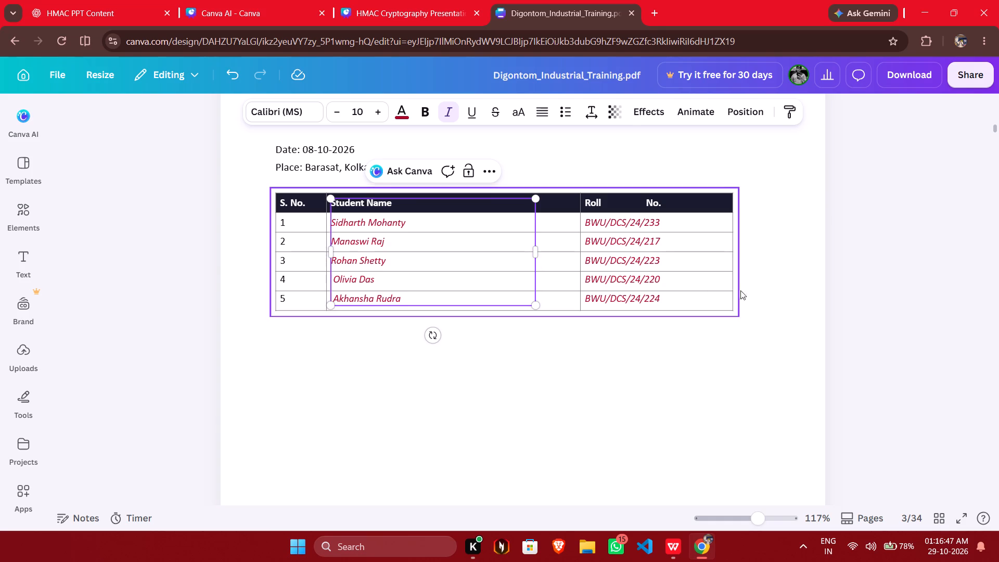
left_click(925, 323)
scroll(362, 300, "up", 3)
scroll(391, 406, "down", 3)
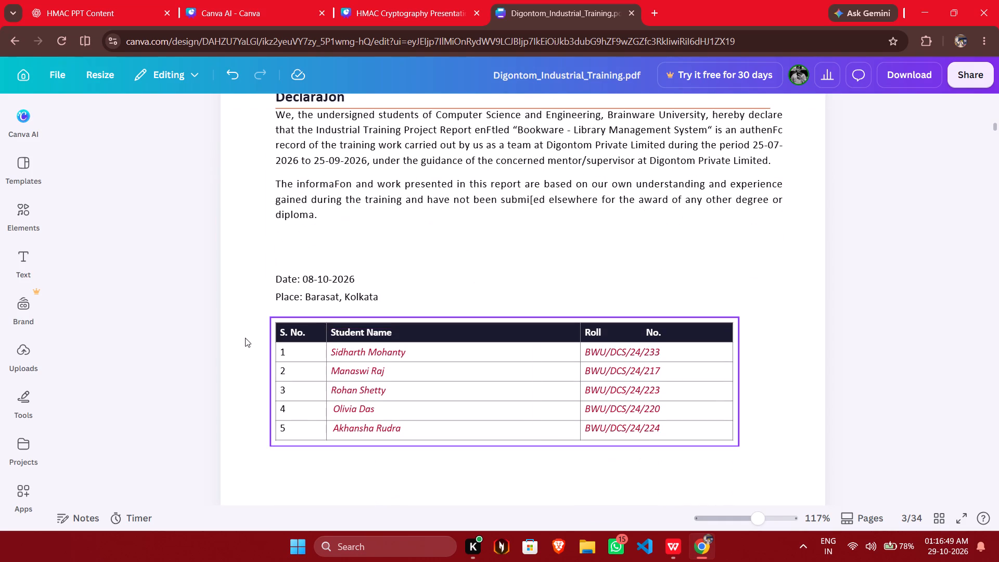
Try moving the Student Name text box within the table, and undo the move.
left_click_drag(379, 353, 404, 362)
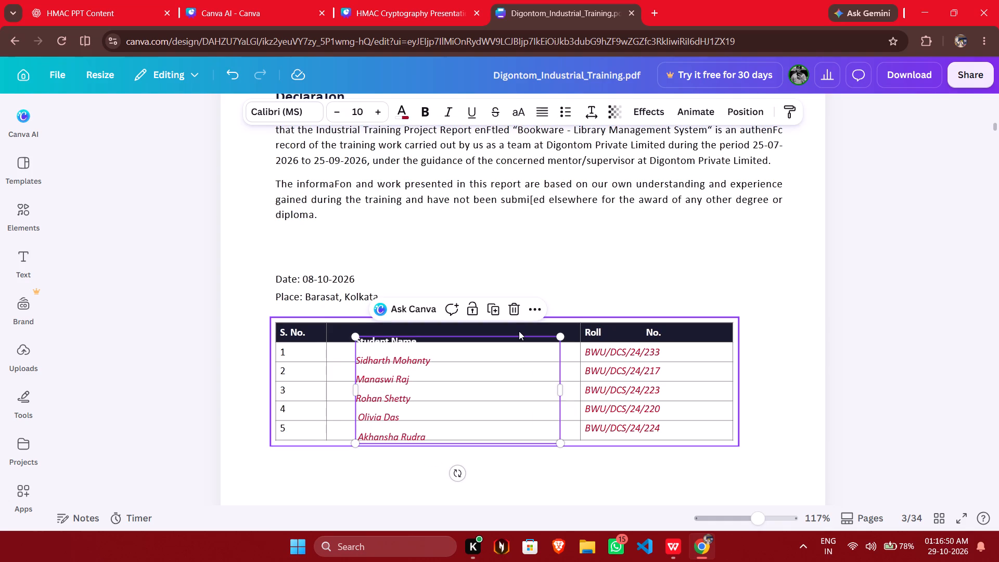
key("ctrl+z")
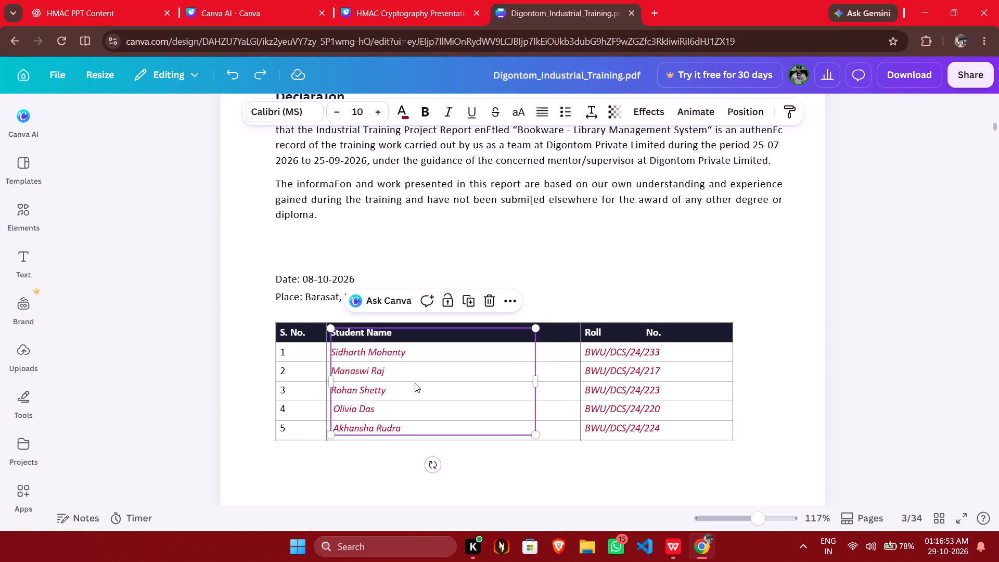
Delete all five student names from the table, keeping the "Student Name" header.
left_click(377, 360)
left_click(416, 353)
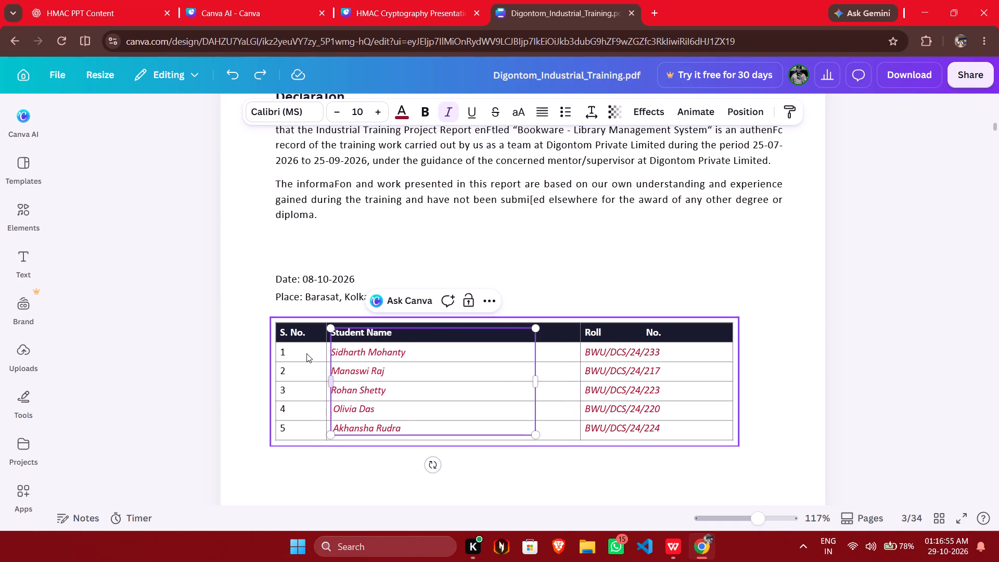
left_click_drag(405, 426, 328, 354)
key("BackSpace")
key("BackSpace")
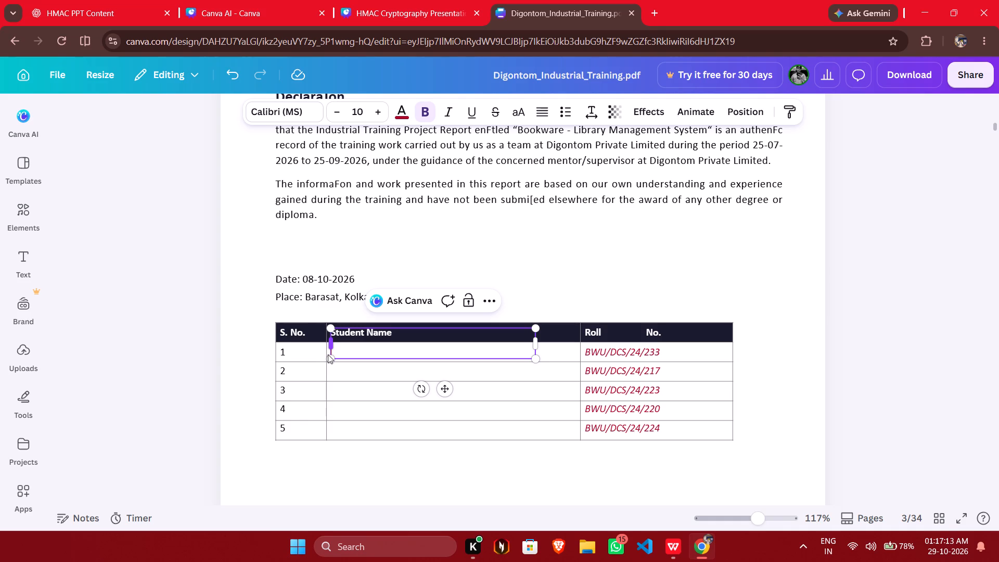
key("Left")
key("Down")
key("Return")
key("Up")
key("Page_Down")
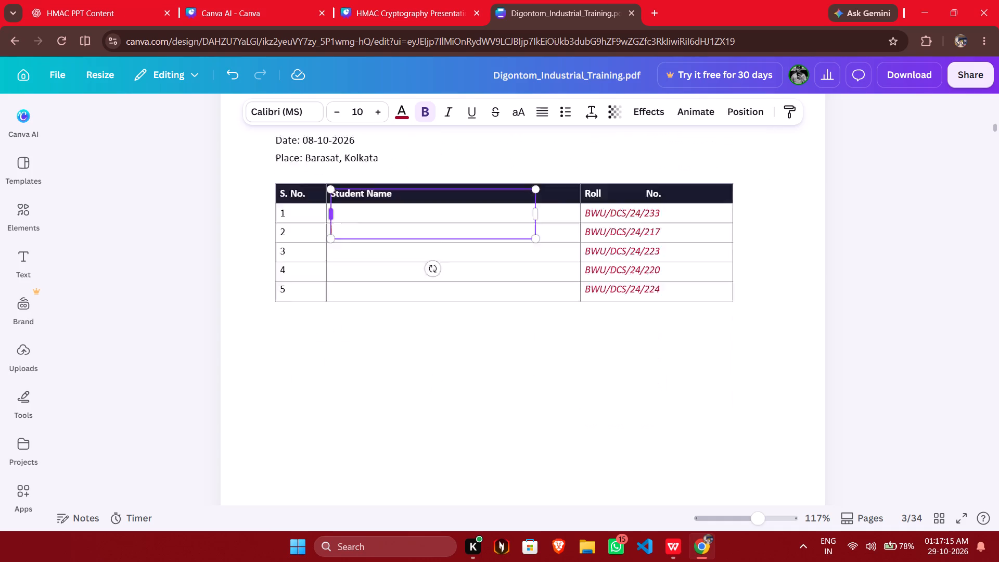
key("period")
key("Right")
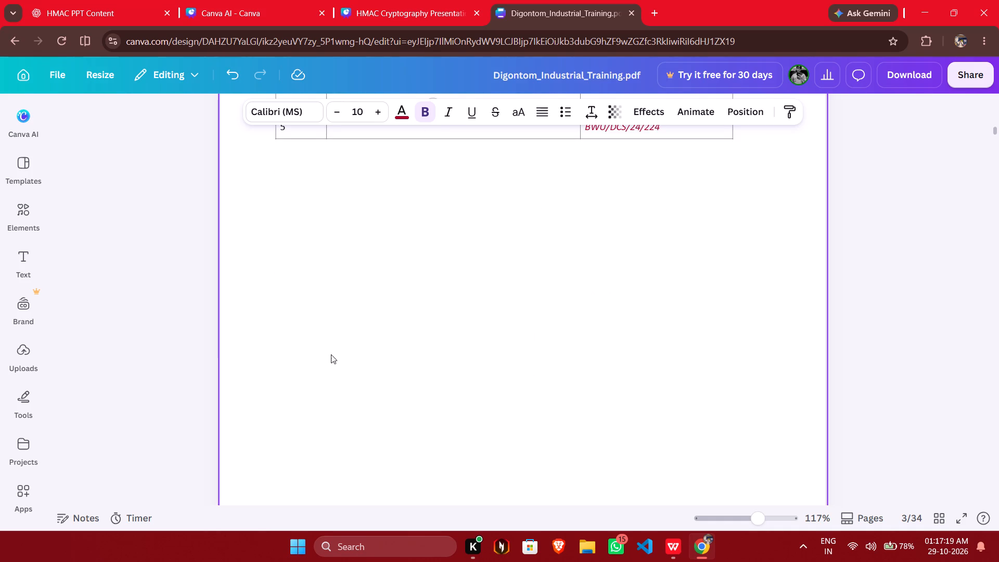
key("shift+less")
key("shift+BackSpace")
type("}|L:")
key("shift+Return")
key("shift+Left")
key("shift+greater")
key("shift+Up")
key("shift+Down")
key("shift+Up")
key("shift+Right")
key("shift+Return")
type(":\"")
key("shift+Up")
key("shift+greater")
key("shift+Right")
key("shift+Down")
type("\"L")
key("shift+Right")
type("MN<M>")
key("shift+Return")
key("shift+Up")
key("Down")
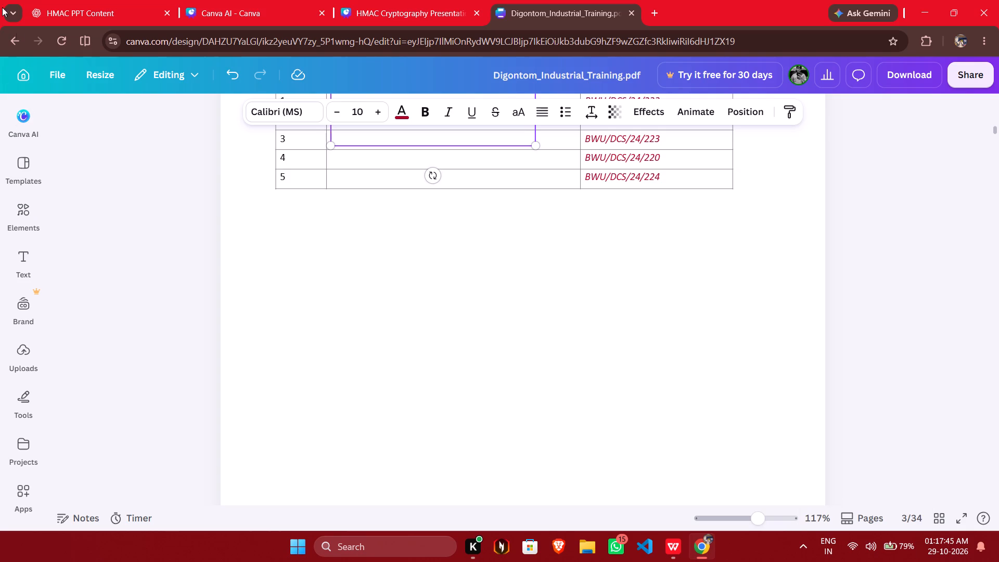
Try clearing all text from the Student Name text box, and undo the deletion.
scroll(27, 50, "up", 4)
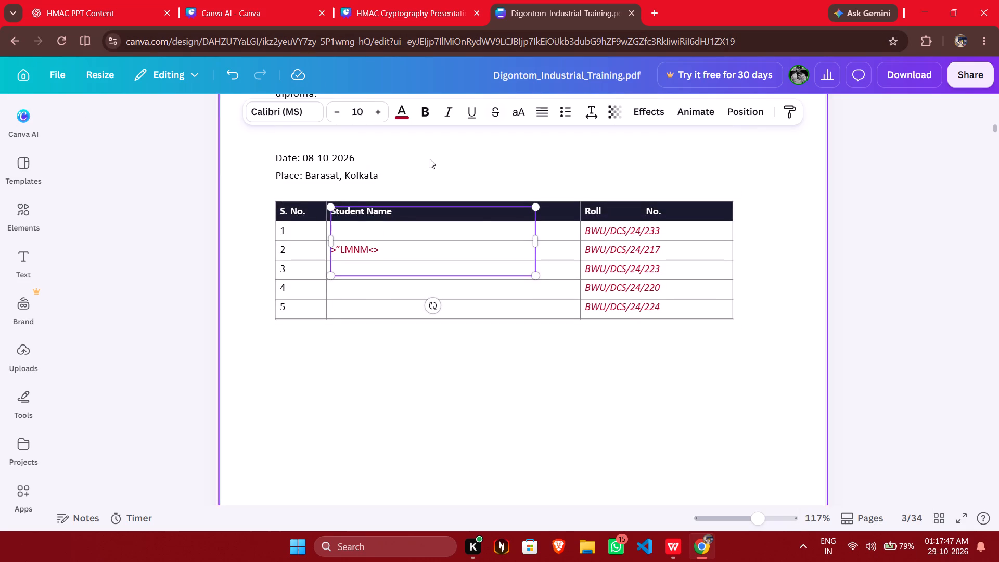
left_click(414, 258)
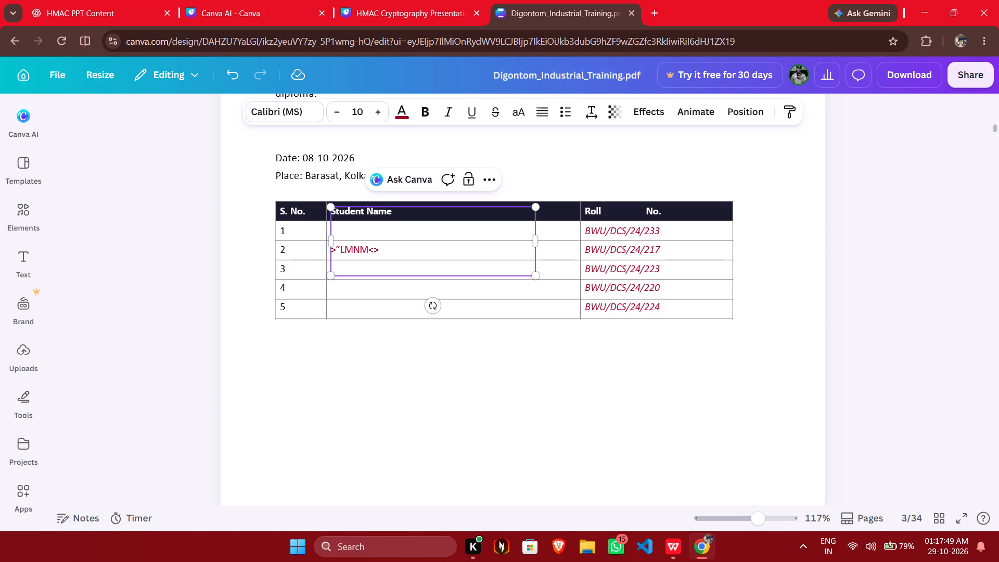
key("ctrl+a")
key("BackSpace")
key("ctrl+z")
Delete the stray characters from row 2 of the Student Name column.
left_click_drag(404, 252, 296, 245)
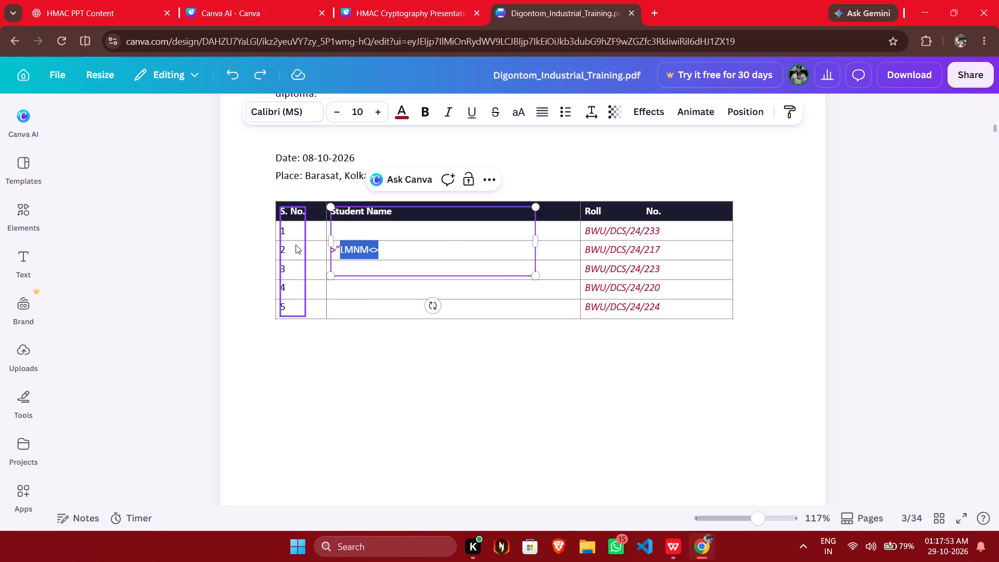
left_click_drag(296, 245, 326, 247)
key("BackSpace")
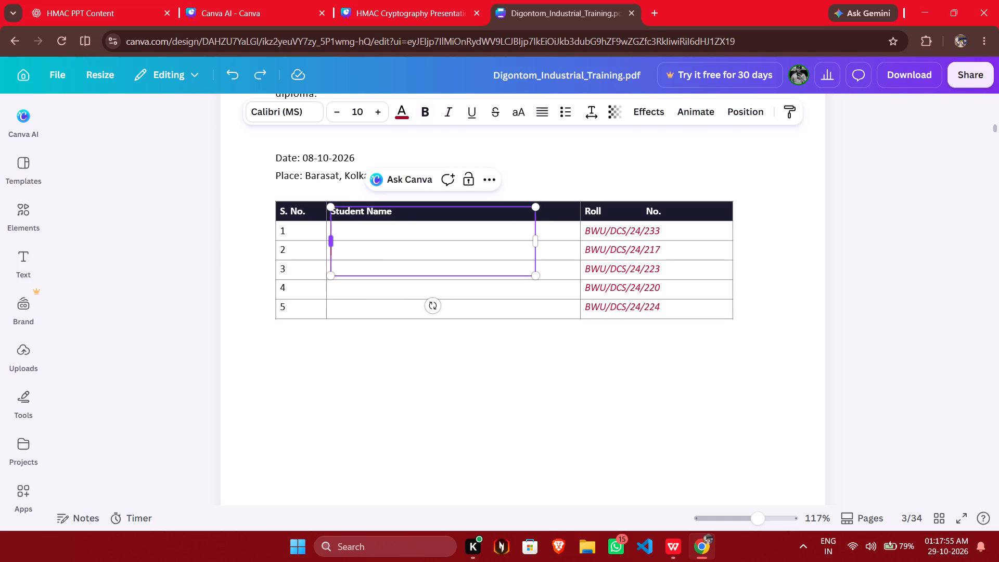
Enter the new student's full name in row 1 of the Student Name column.
left_click(360, 226)
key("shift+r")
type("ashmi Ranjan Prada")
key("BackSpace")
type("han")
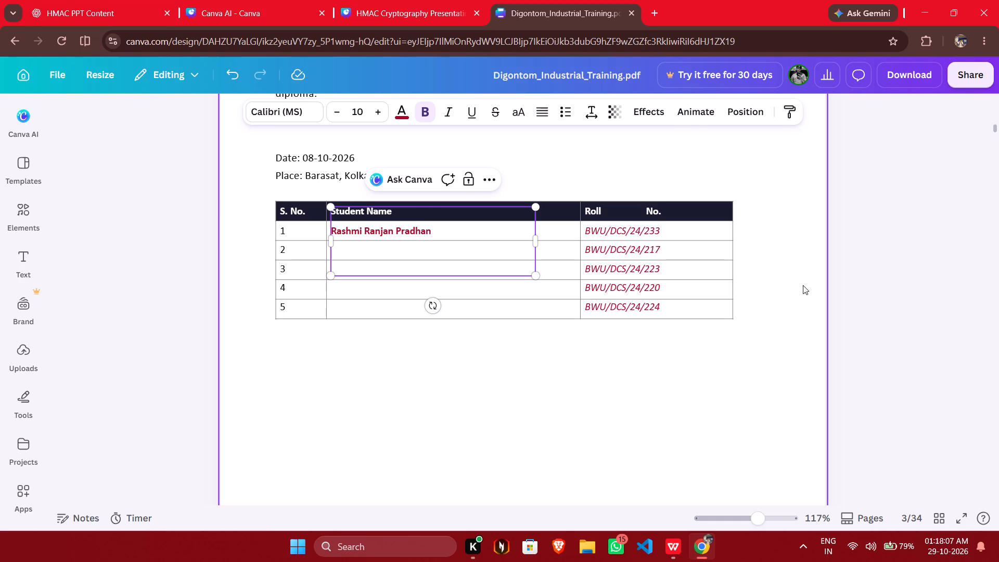
left_click(803, 285)
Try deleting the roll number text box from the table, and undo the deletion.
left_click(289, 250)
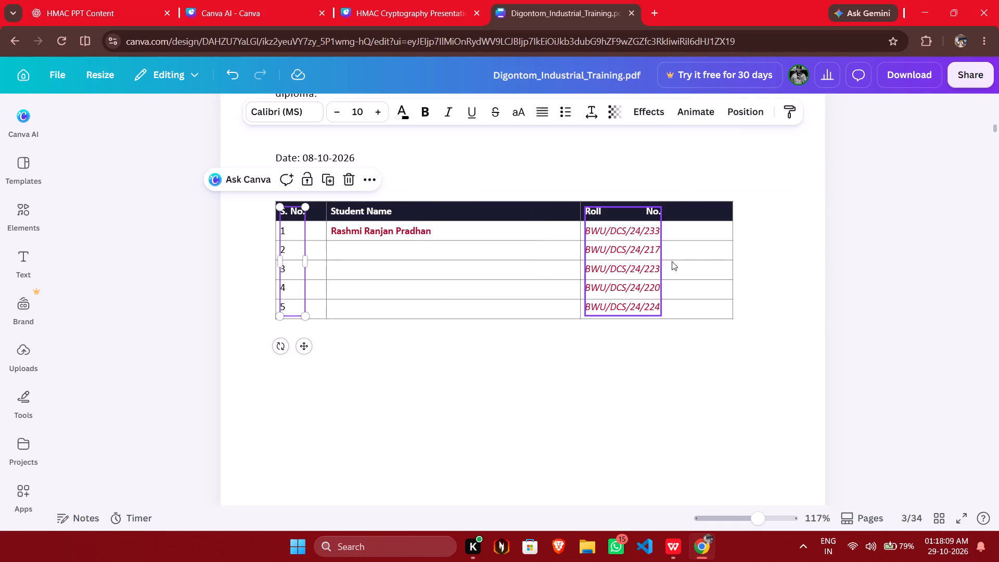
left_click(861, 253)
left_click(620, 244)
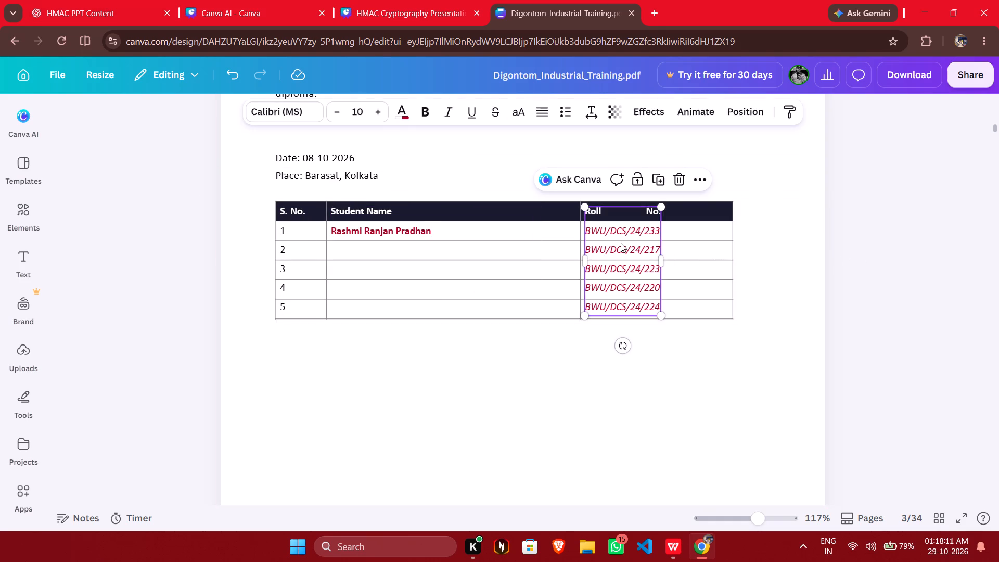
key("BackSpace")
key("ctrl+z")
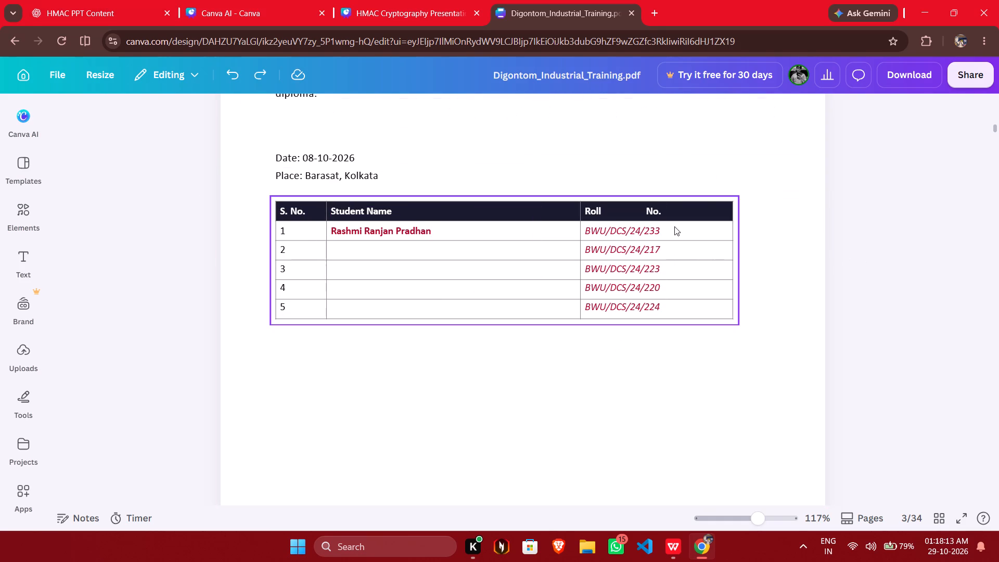
Remove the wide gap between "Roll" and "No." in the table header.
double_click(633, 213)
left_click(649, 211)
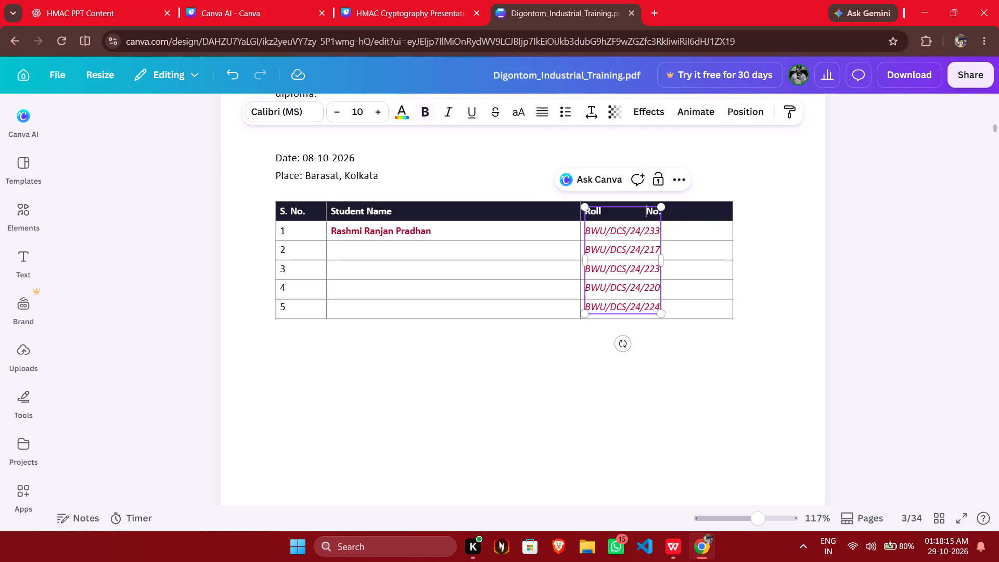
left_click(647, 211)
key("BackSpace")
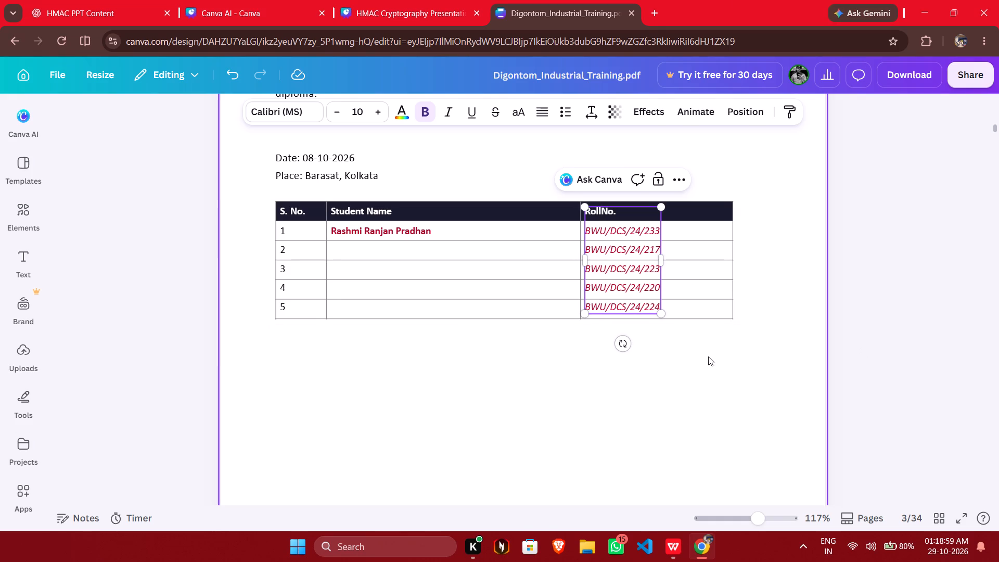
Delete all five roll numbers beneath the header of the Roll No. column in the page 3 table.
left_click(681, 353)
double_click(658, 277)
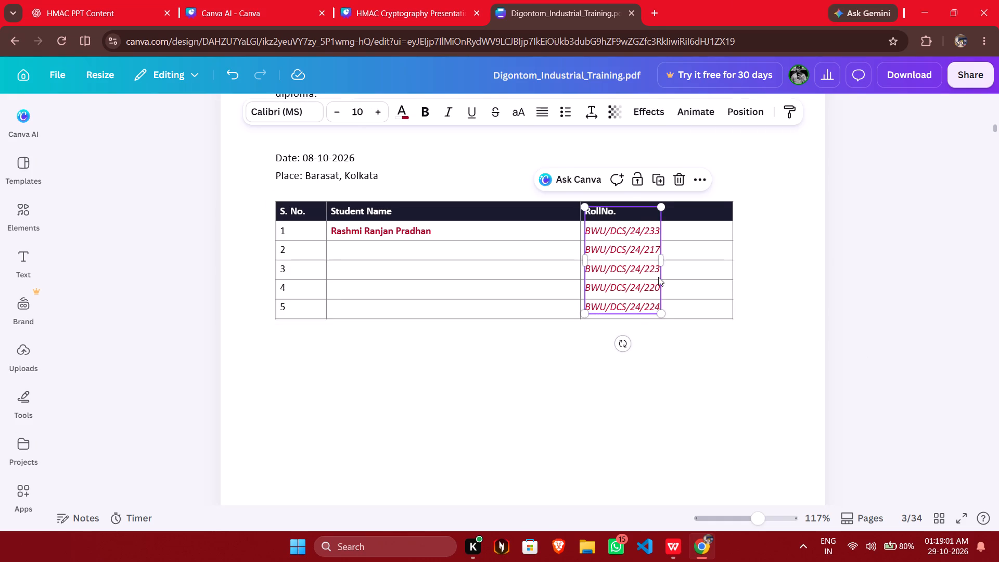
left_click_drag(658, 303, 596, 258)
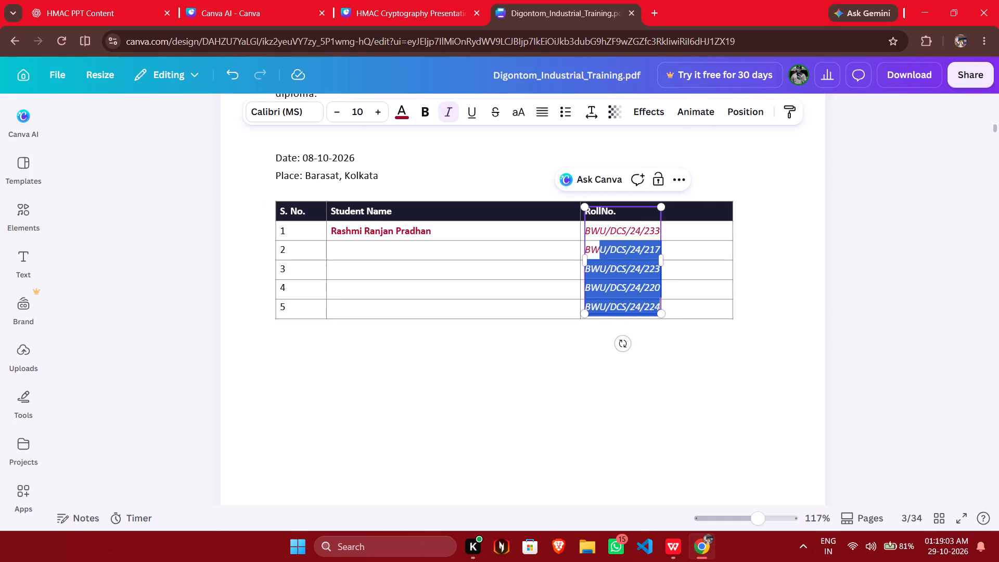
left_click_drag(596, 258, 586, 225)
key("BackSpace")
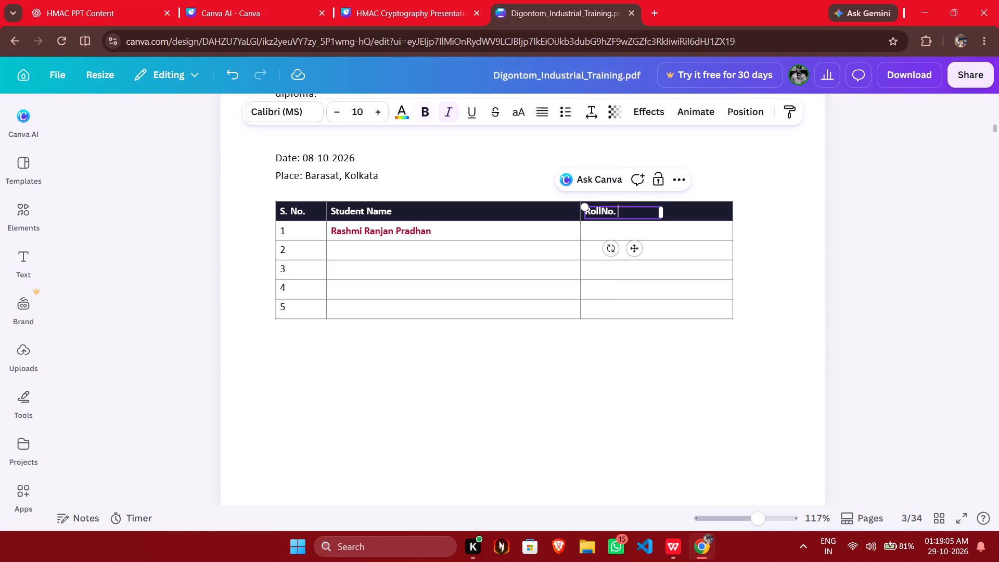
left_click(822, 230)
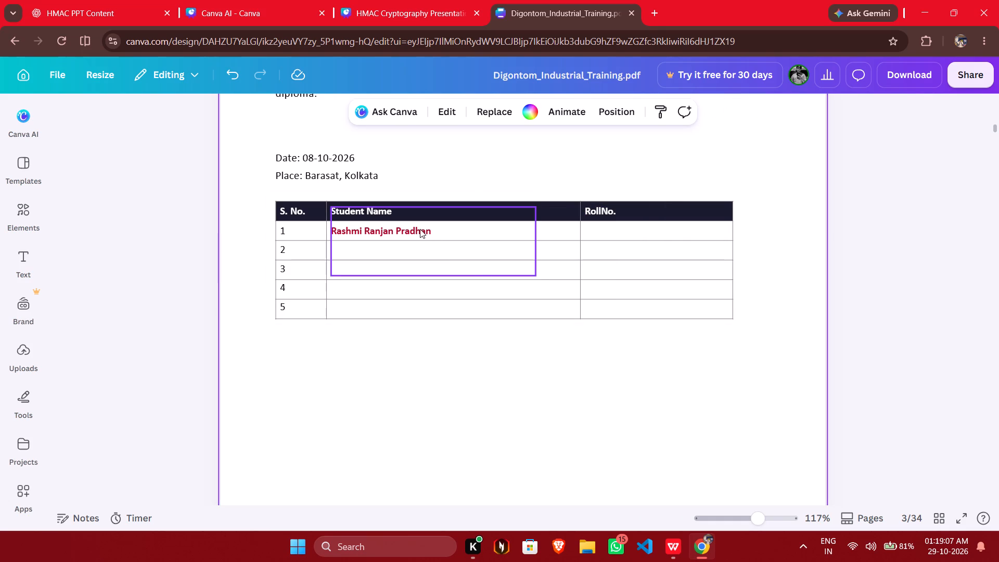
Examine the row 1 name in the page 3 declaration table and the student table on the following acknowledgement page.
left_click(420, 229)
double_click(432, 228)
left_click(432, 228)
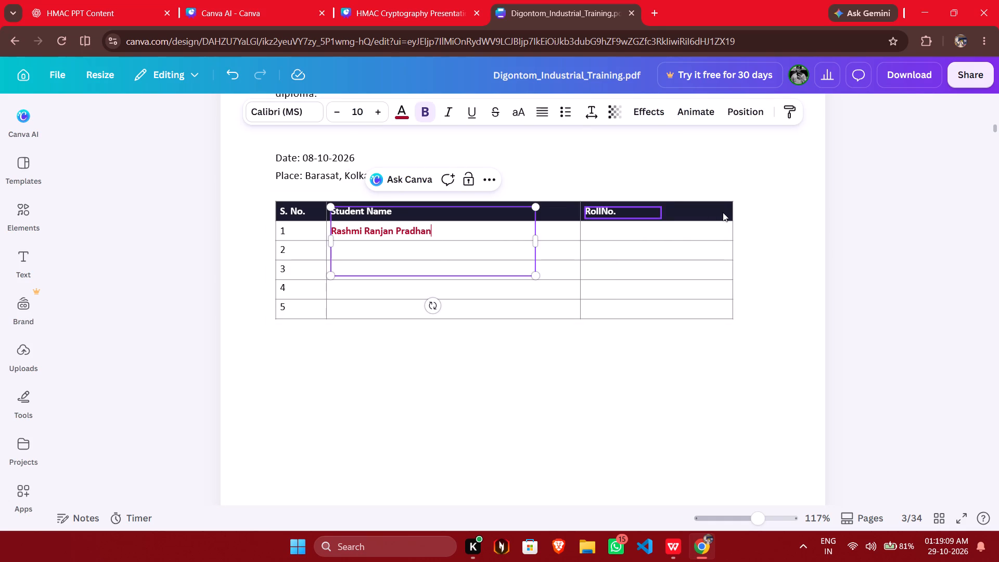
left_click(869, 231)
scroll(351, 343, "down", 4)
scroll(510, 370, "down", 17)
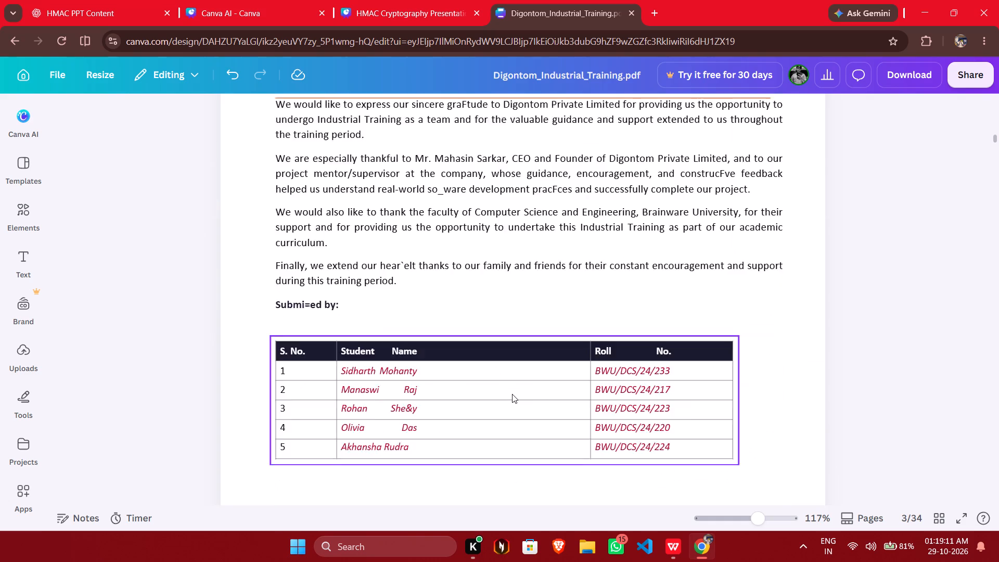
scroll(512, 394, "down", 1)
scroll(512, 393, "up", 5)
scroll(614, 338, "down", 2)
scroll(611, 339, "up", 14)
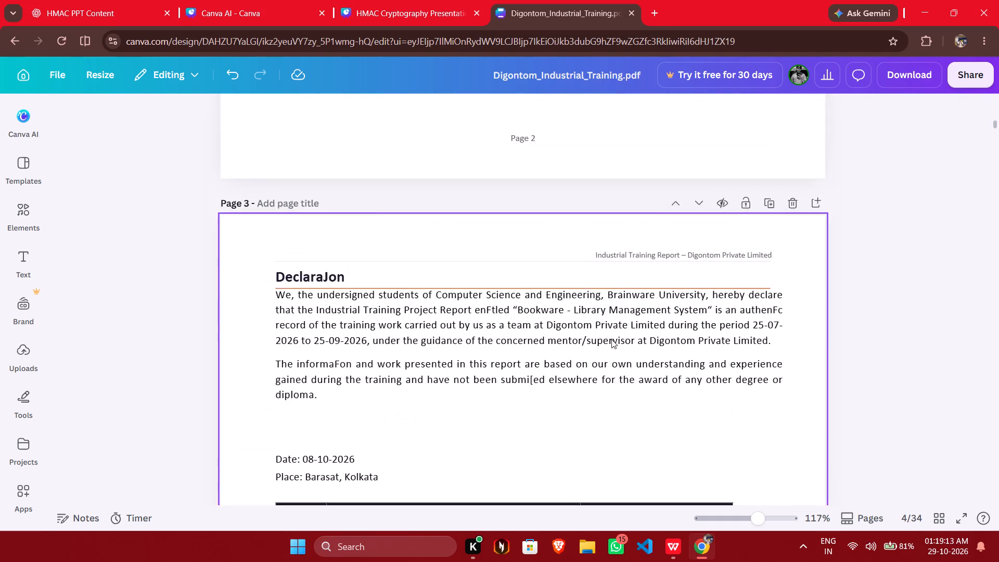
scroll(611, 339, "down", 5)
scroll(611, 339, "up", 3)
left_click(427, 273)
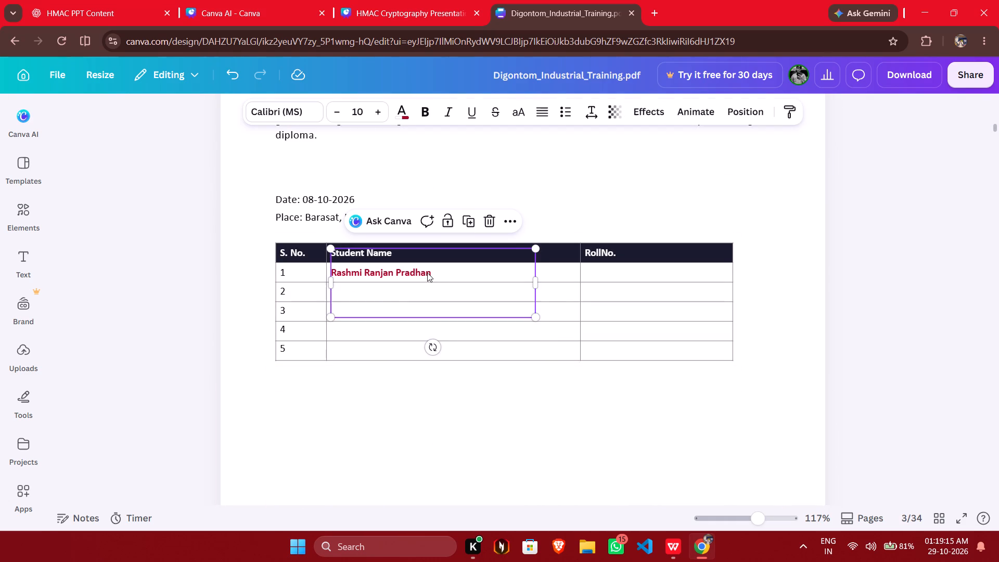
left_click(803, 240)
scroll(980, 280, "up", 3)
left_click(980, 280)
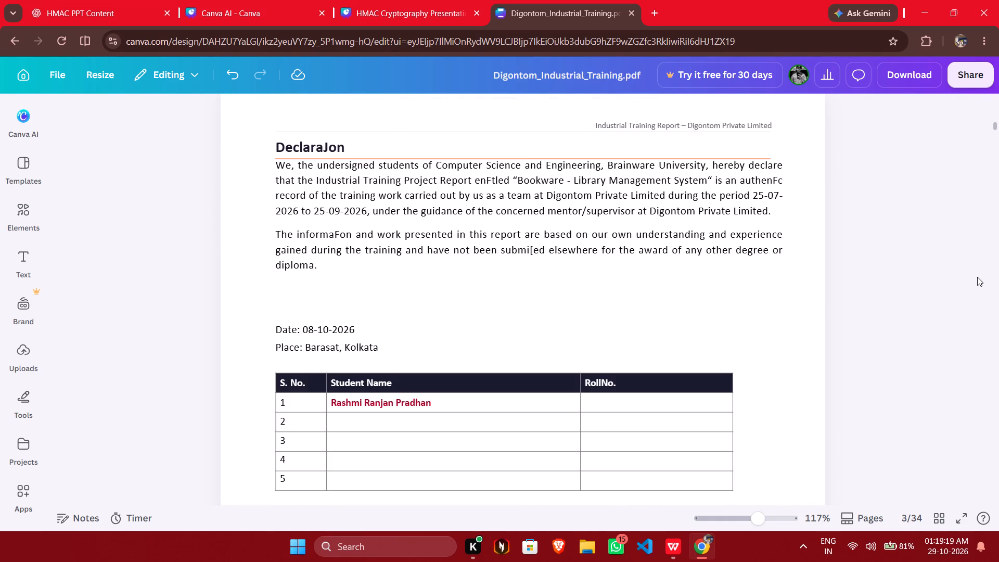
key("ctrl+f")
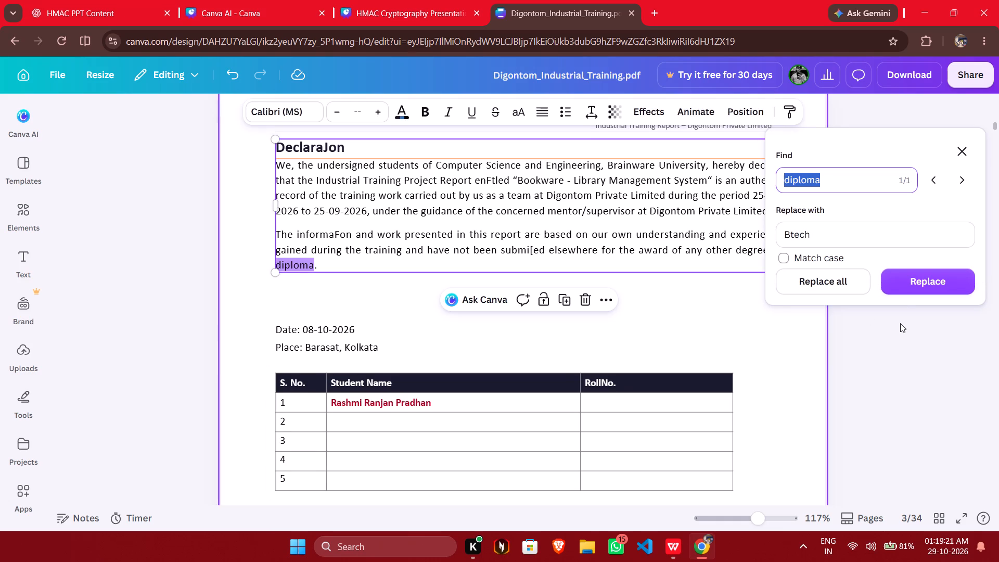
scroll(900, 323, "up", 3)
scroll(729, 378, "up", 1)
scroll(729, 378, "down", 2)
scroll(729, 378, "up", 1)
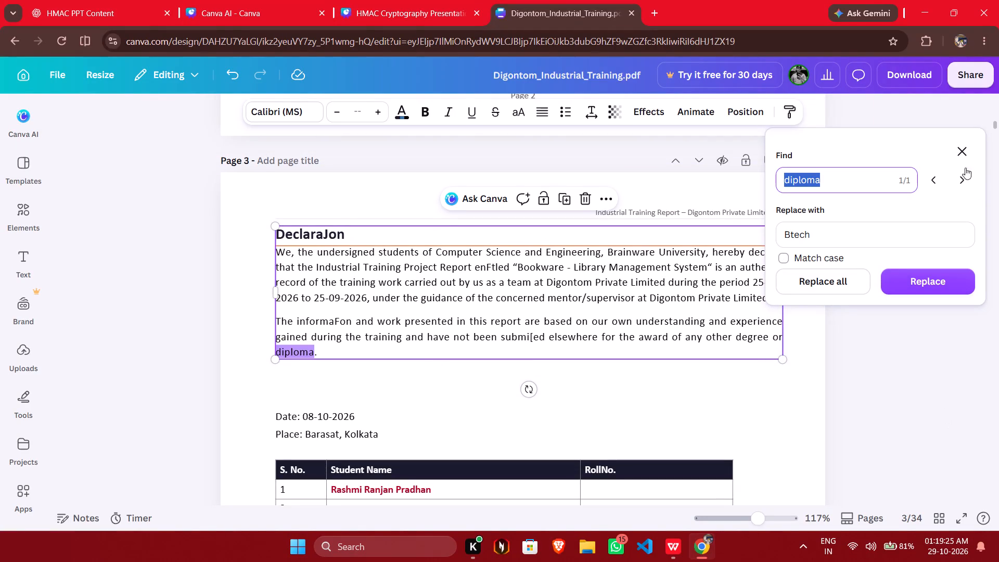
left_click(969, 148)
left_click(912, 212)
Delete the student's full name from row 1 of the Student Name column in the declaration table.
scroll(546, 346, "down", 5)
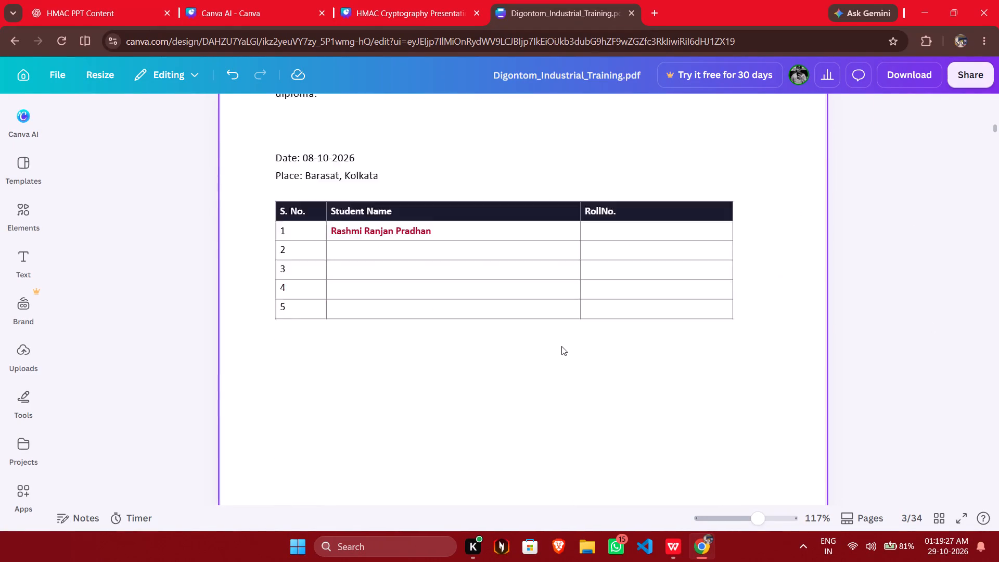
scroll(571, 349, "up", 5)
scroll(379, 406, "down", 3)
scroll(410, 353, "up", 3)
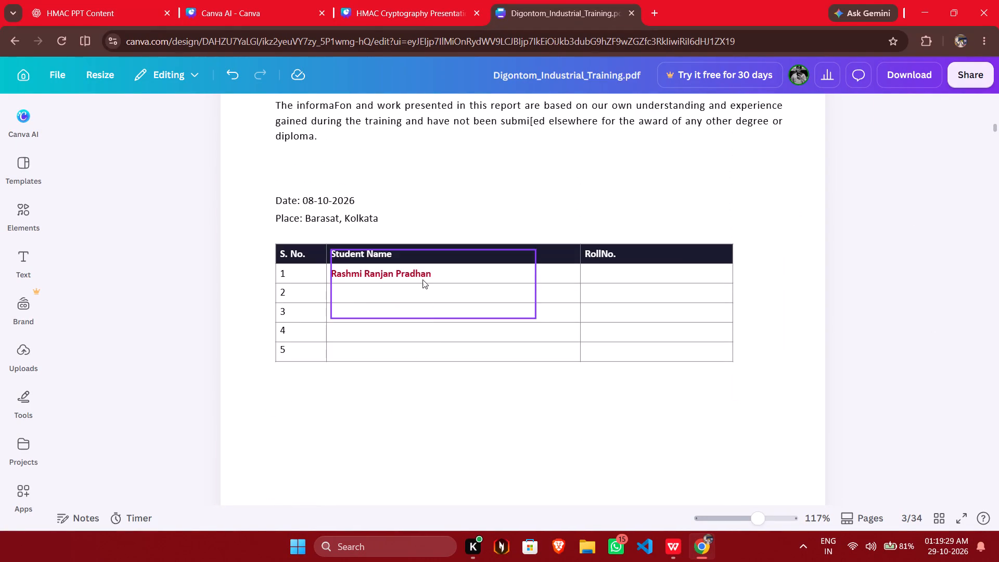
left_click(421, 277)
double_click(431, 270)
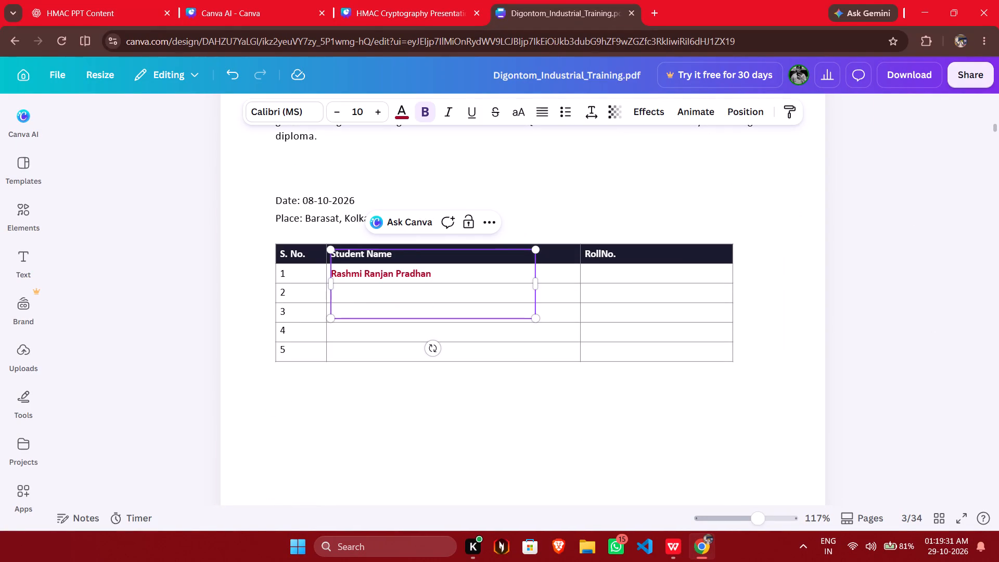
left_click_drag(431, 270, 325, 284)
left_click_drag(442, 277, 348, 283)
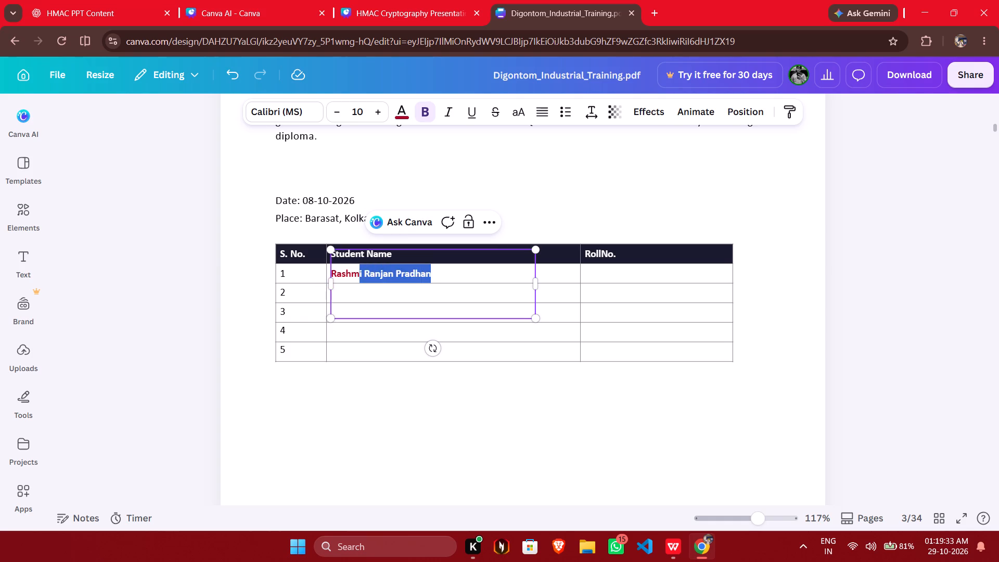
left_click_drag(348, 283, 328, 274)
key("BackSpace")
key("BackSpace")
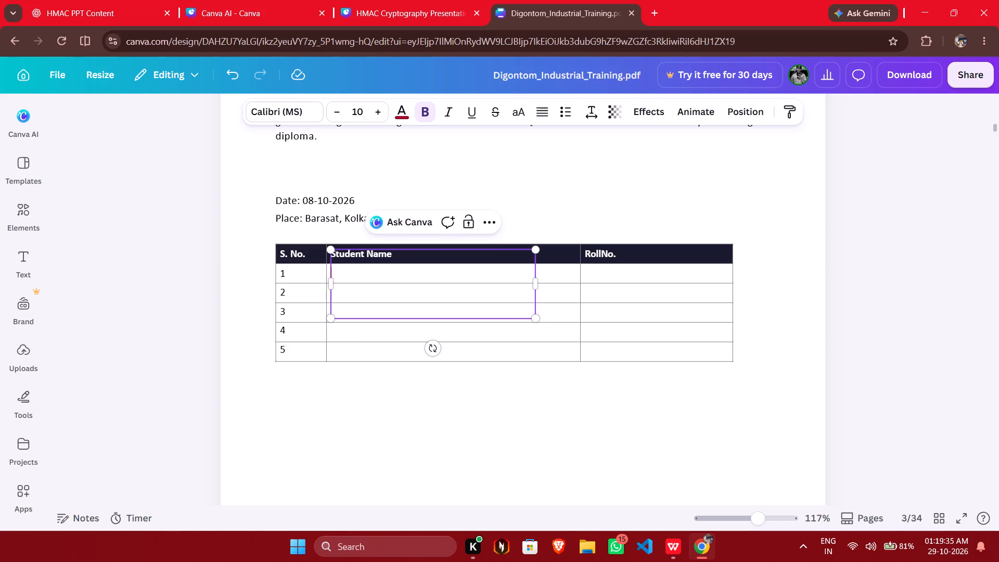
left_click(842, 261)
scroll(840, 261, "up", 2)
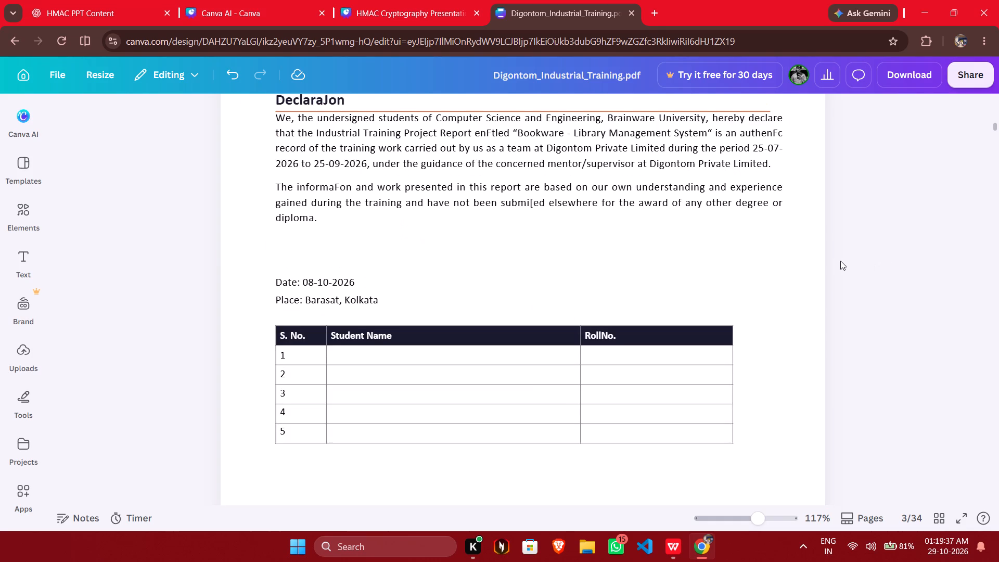
Undo the page 3 table edits back to the point where all five original student names and roll numbers are restored.
key("ctrl+z")
key("ctrl+z")
key("ctrl+z")
key("ctrl+z")
key("ctrl+z")
key("ctrl+z")
key("ctrl+z")
key("ctrl+z")
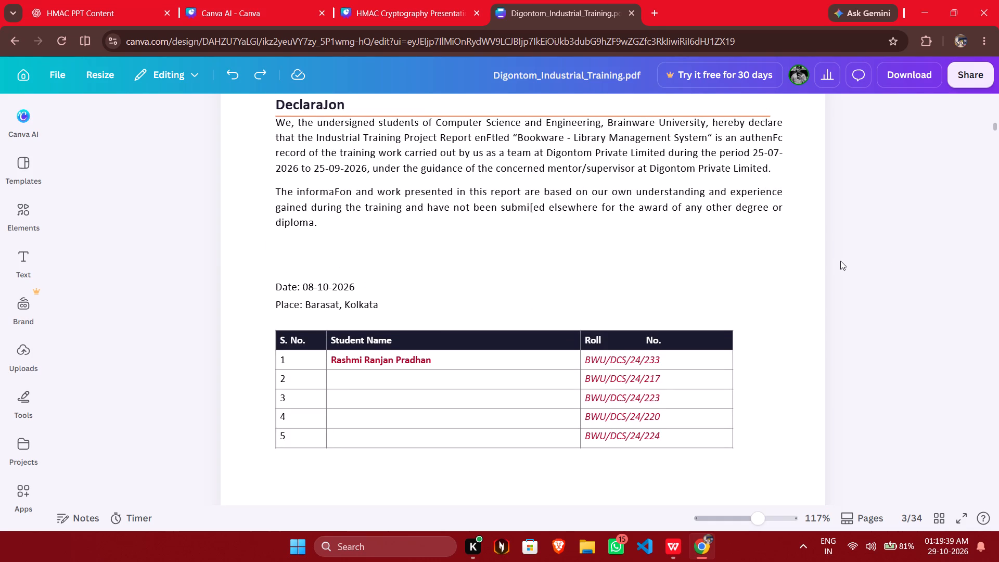
key("ctrl+z")
key("ctrl+z")
key("ctrl+z")
key("ctrl+z")
key("ctrl+z")
key("ctrl+z")
key("ctrl+z")
key("ctrl+z")
key("ctrl+z")
key("ctrl+z")
key("ctrl+z")
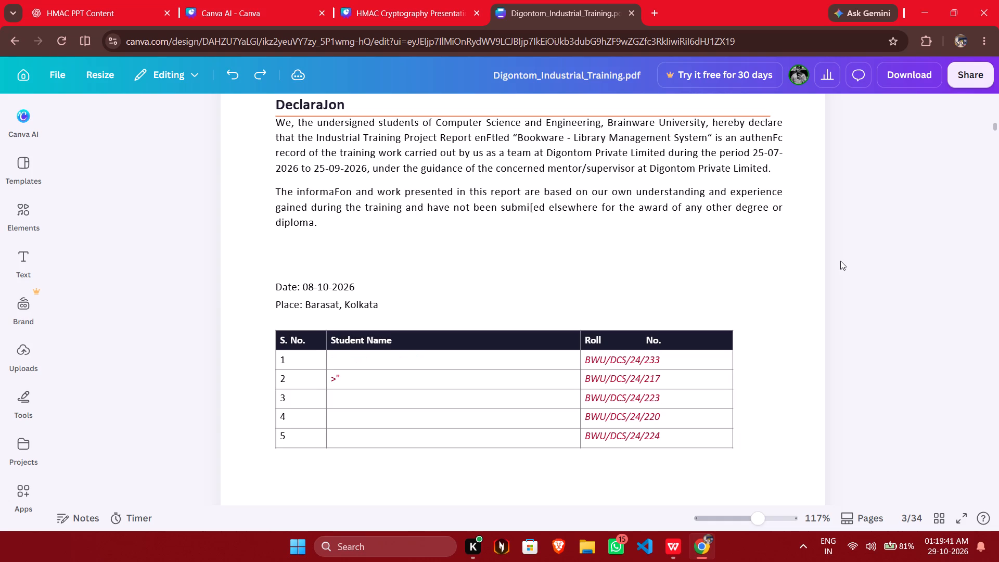
key("ctrl+z")
key("ctrl+z")
key("ctrl+z")
key("ctrl+z")
key("ctrl+z")
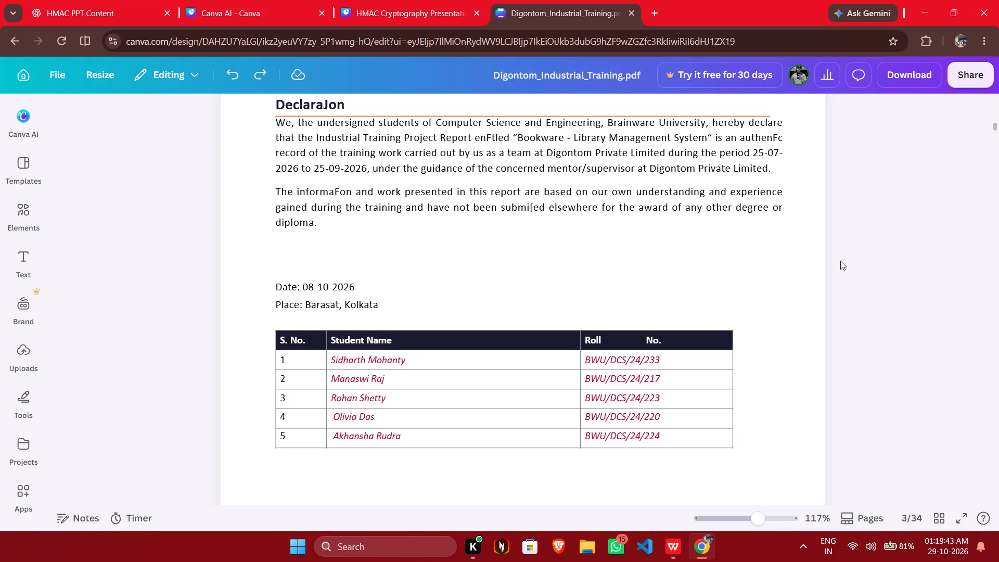
key("ctrl+y")
key("ctrl+z")
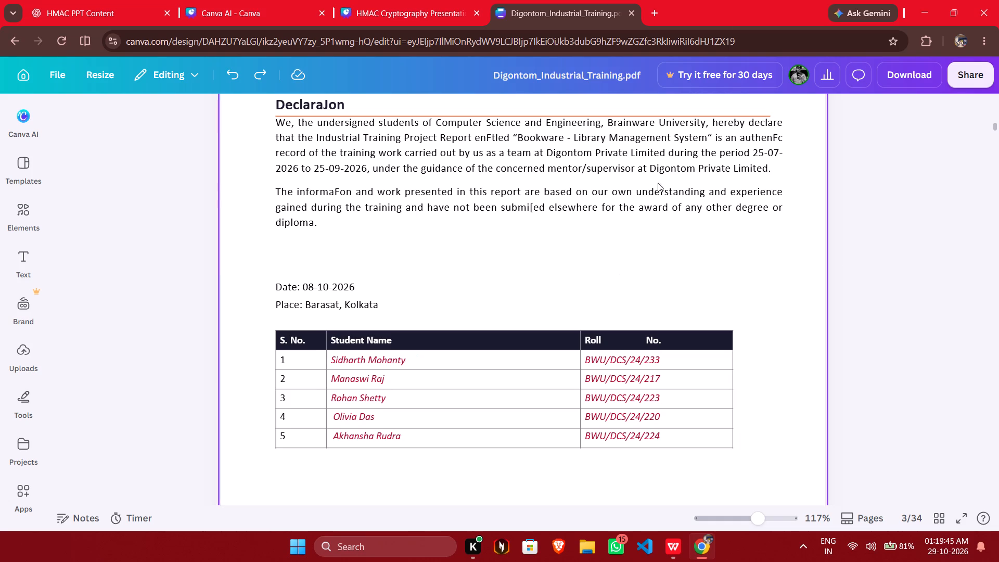
Download all pages as a digital PDF to New Volume (D:) as Digontom_Industrial_Training, replacing the existing file.
left_click(872, 164)
left_click(915, 79)
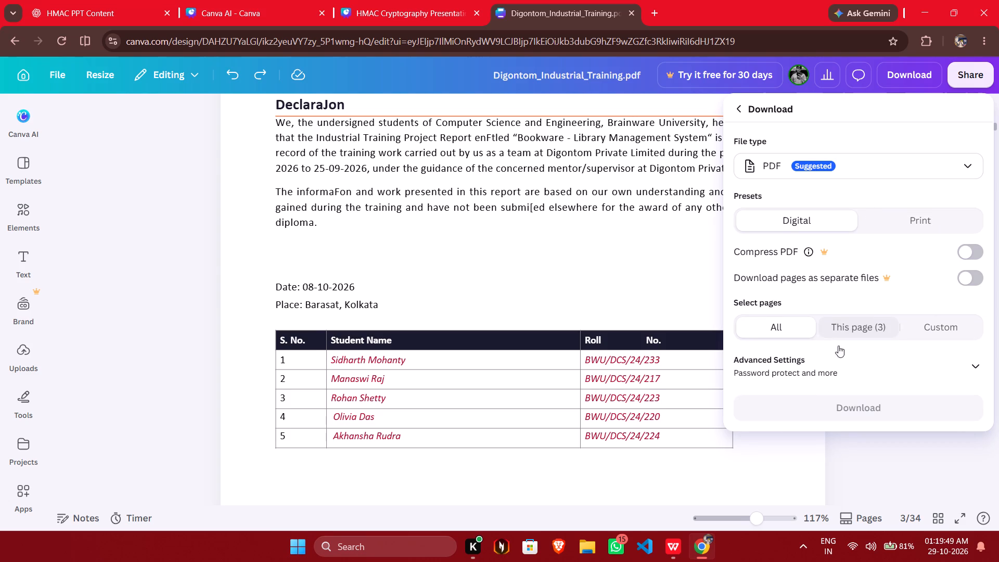
left_click(873, 404)
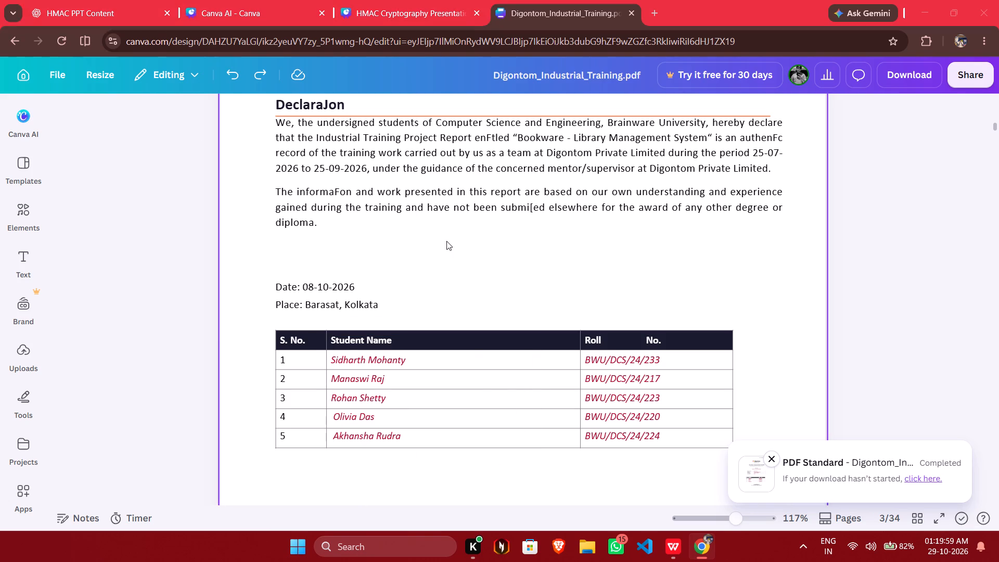
scroll(246, 413, "down", 10)
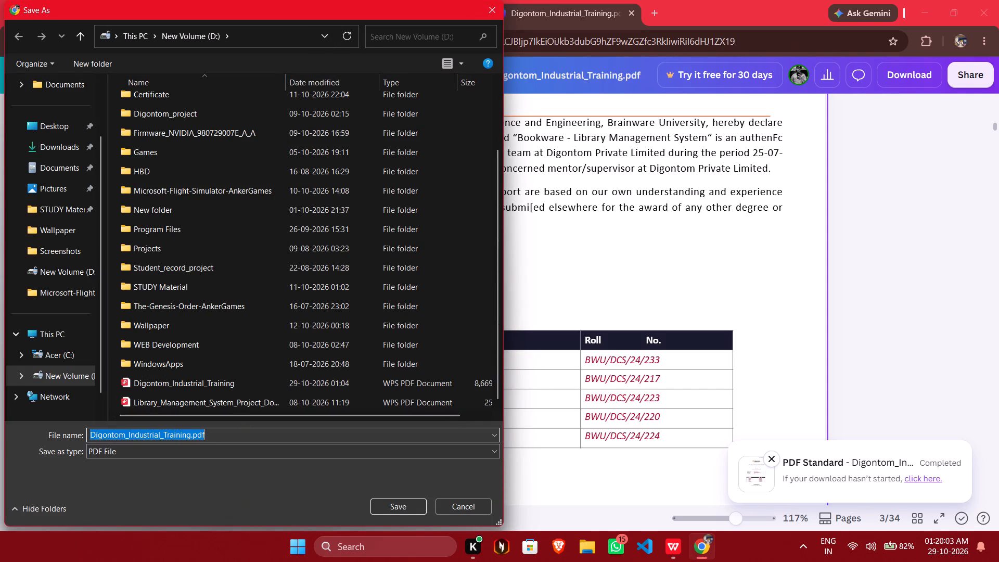
left_click(217, 383)
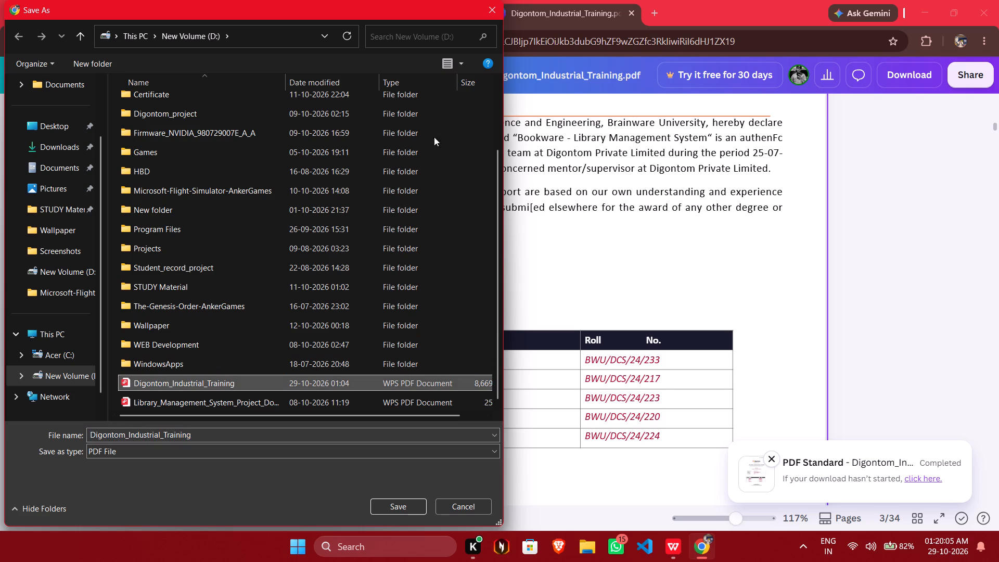
left_click(403, 509)
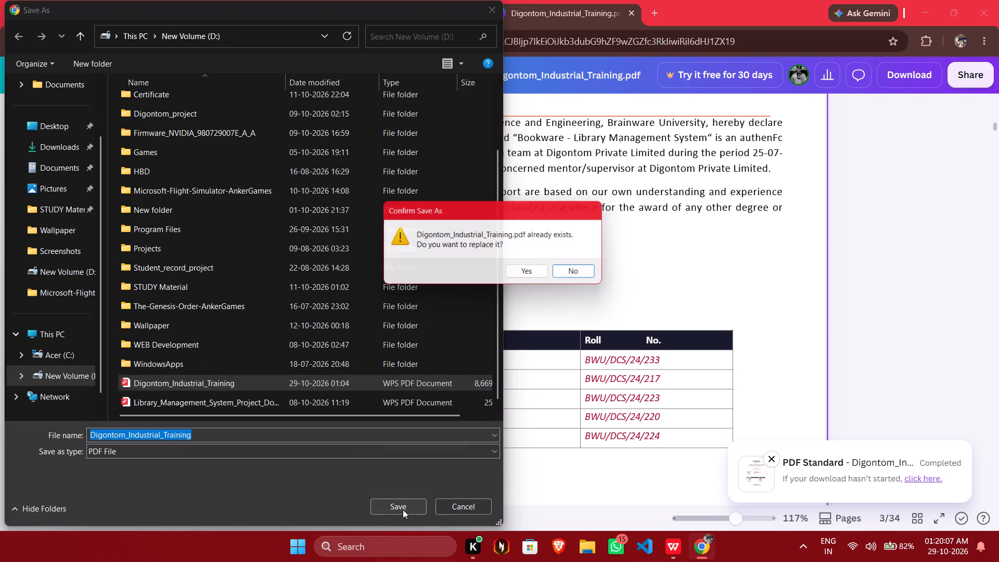
left_click(519, 276)
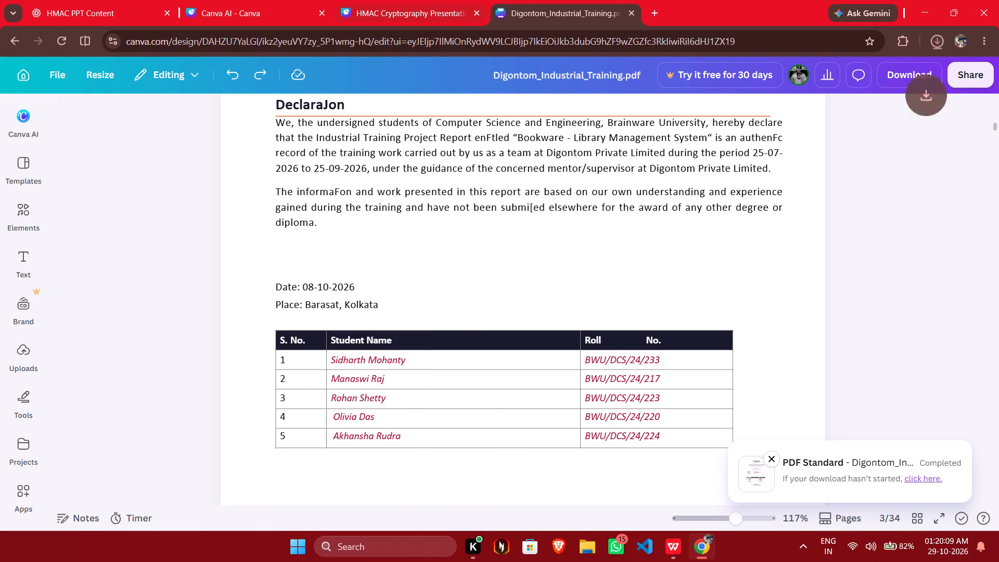
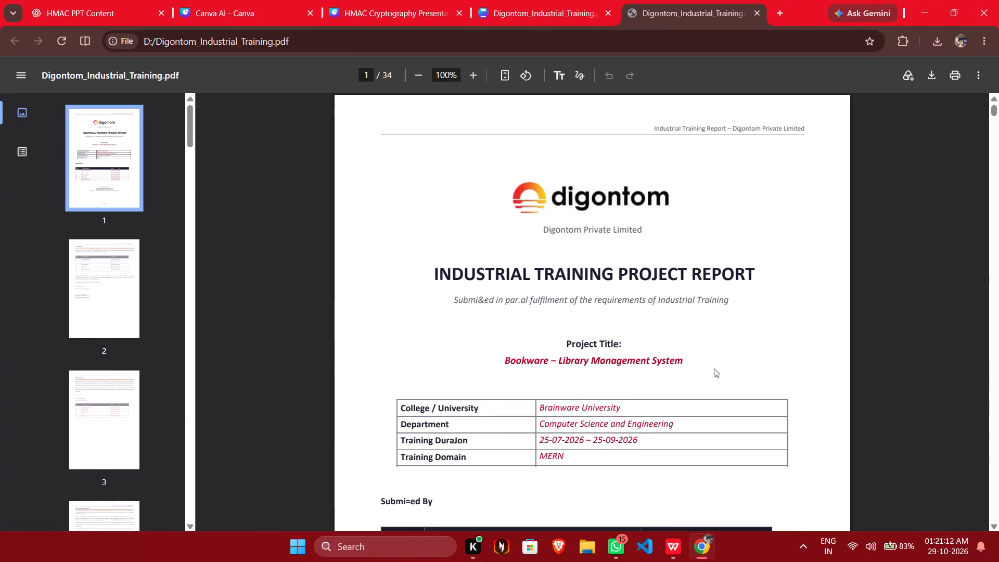
Review the exported PDF's cover page, from the title and project details down to the student table and the start of page 2.
scroll(714, 373, "down", 3)
scroll(715, 384, "up", 1)
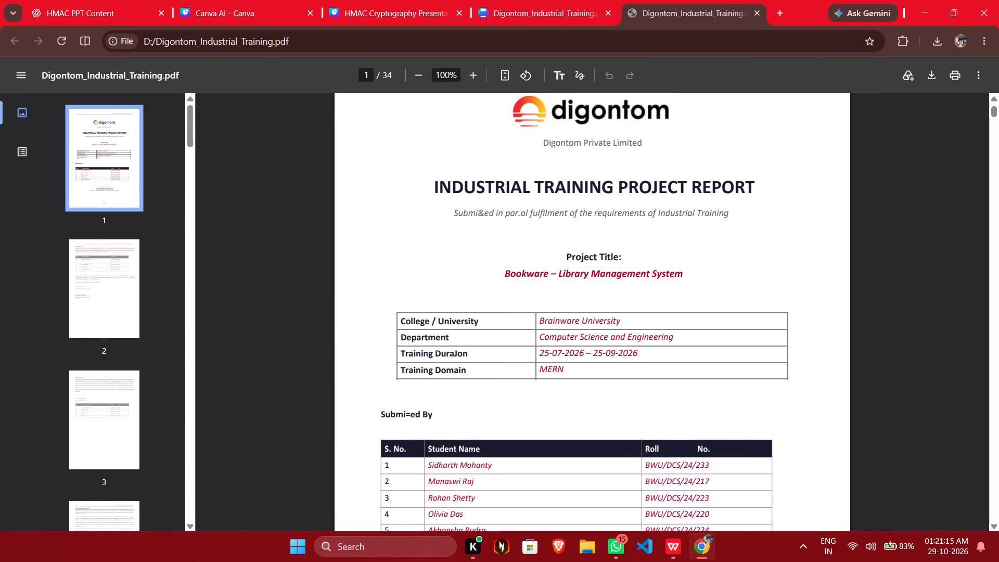
scroll(597, 353, "up", 1)
scroll(521, 349, "up", 1)
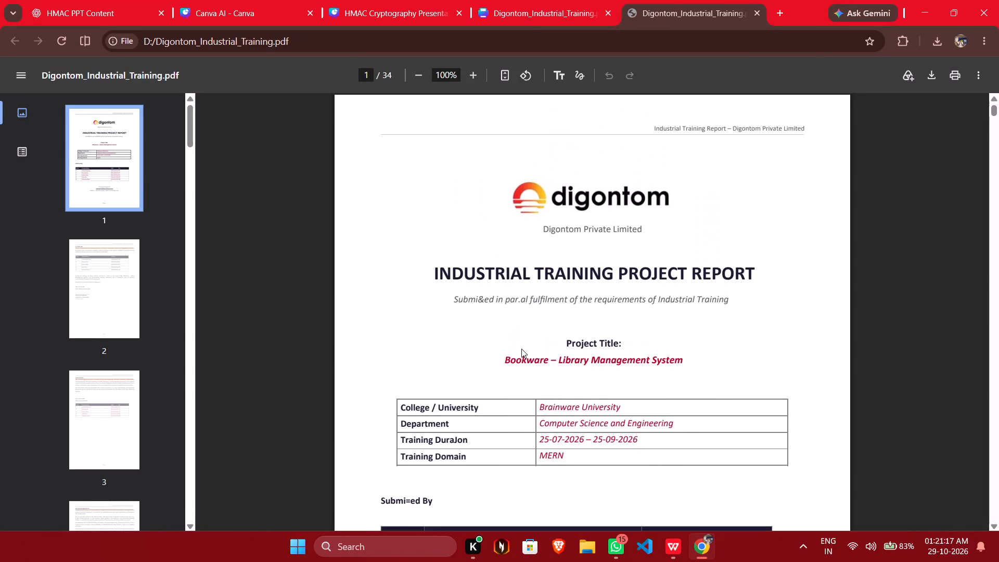
scroll(521, 349, "down", 1)
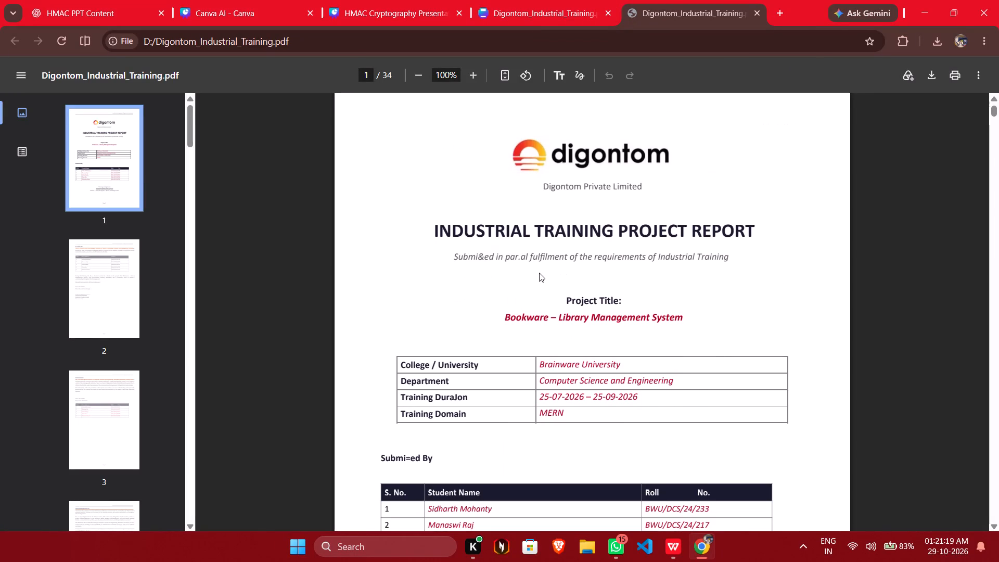
scroll(559, 404, "down", 1)
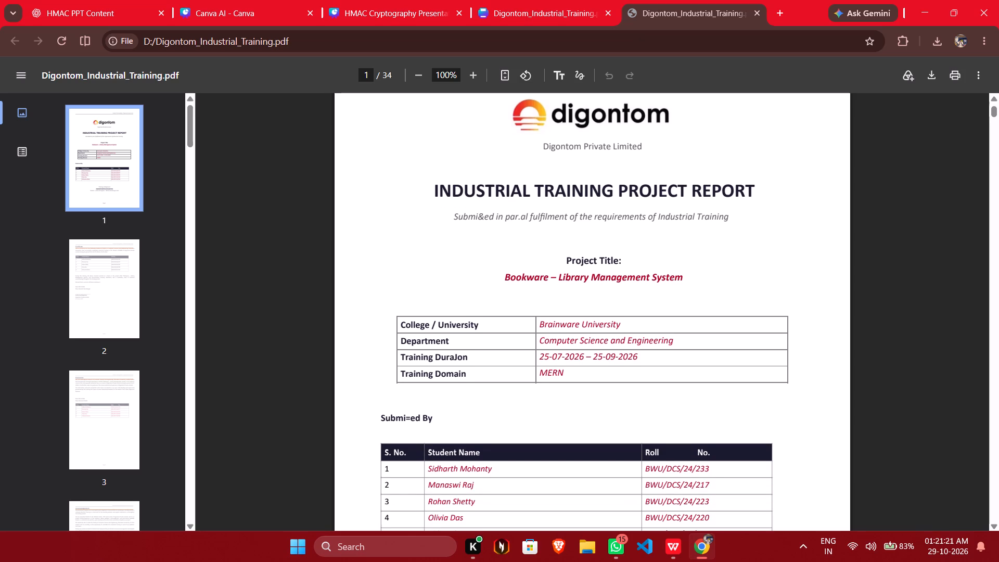
scroll(559, 404, "down", 7)
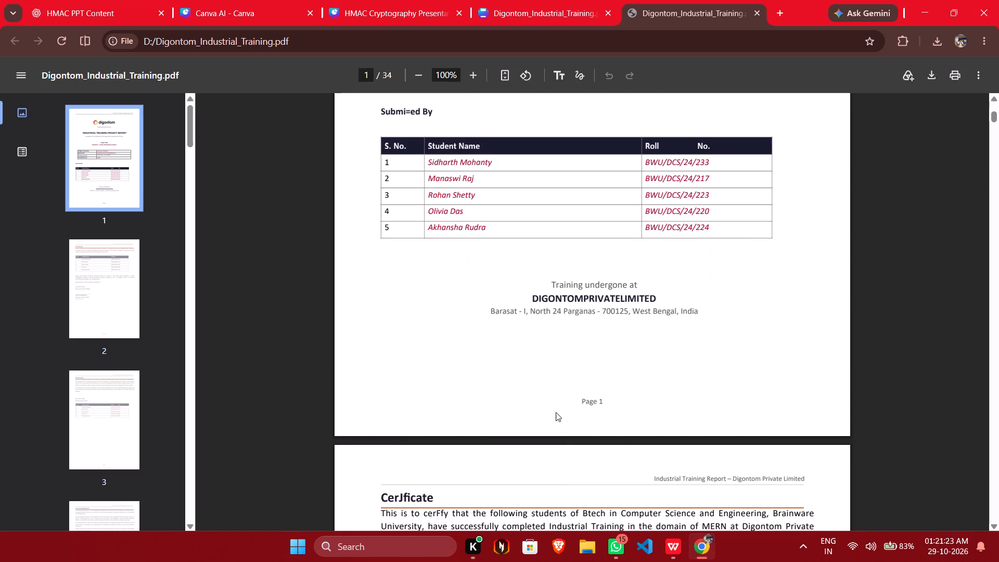
scroll(567, 430, "down", 4)
scroll(567, 430, "up", 10)
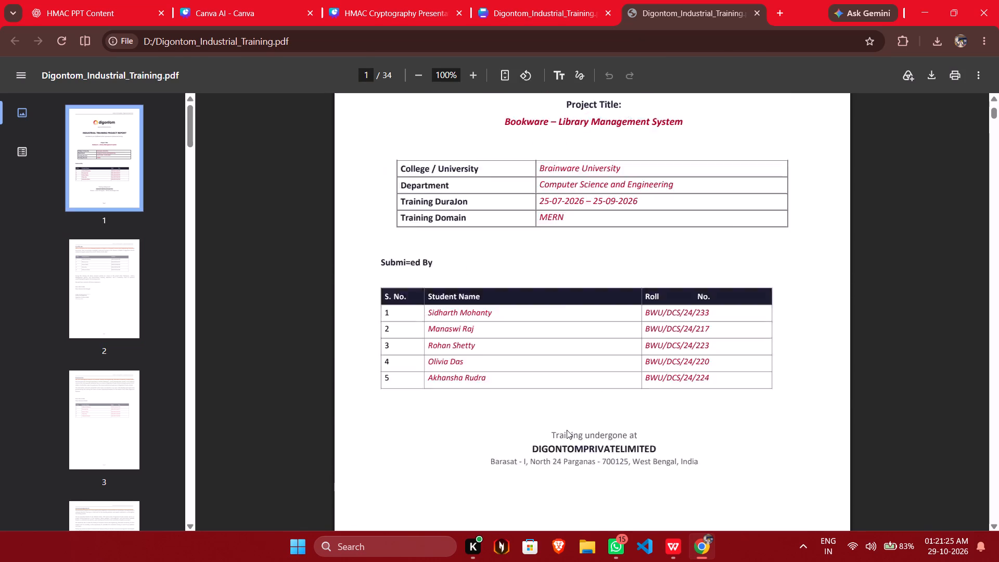
scroll(567, 430, "up", 2)
scroll(567, 430, "down", 6)
scroll(567, 430, "up", 11)
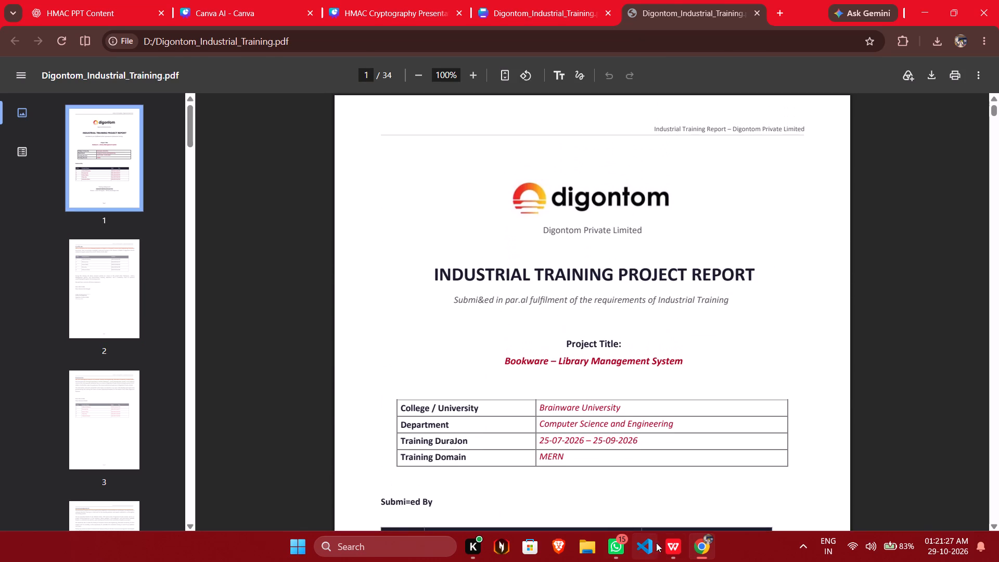
Switch to WPS Office and close it along with the Digontom_Industrial_Training PDF open there.
left_click(671, 545)
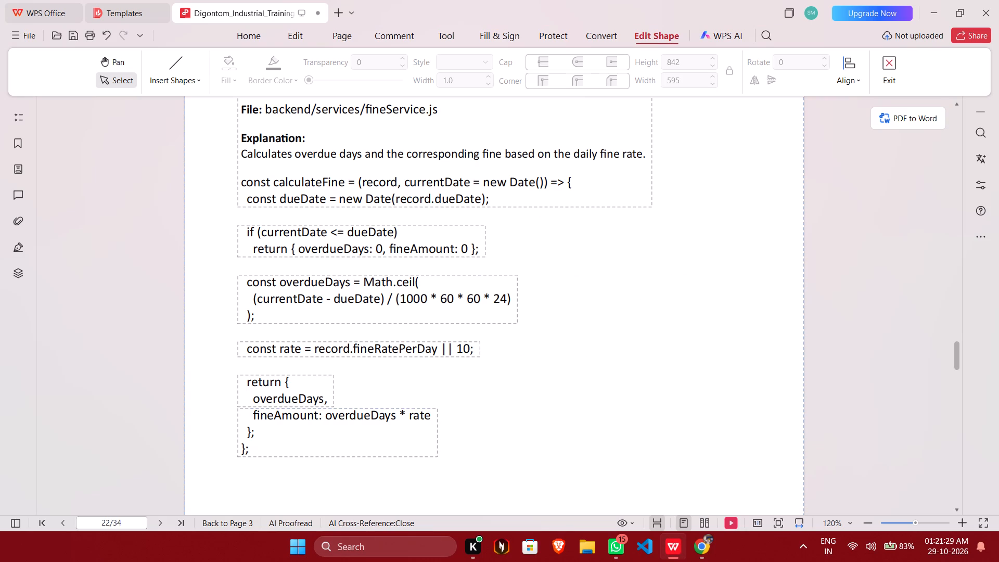
scroll(650, 485, "up", 7)
scroll(813, 445, "up", 1, "ctrl")
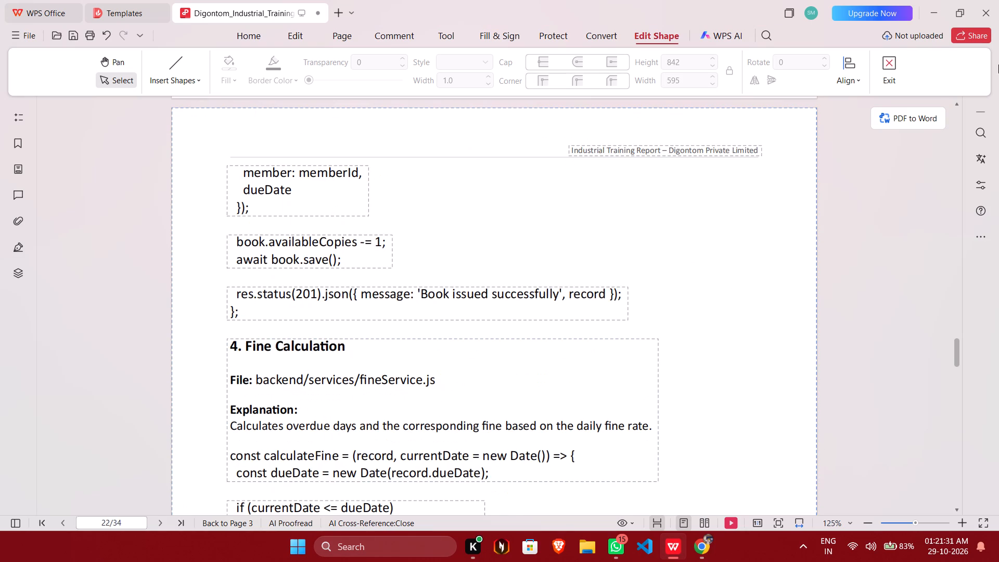
left_click(998, 0)
left_click(548, 288)
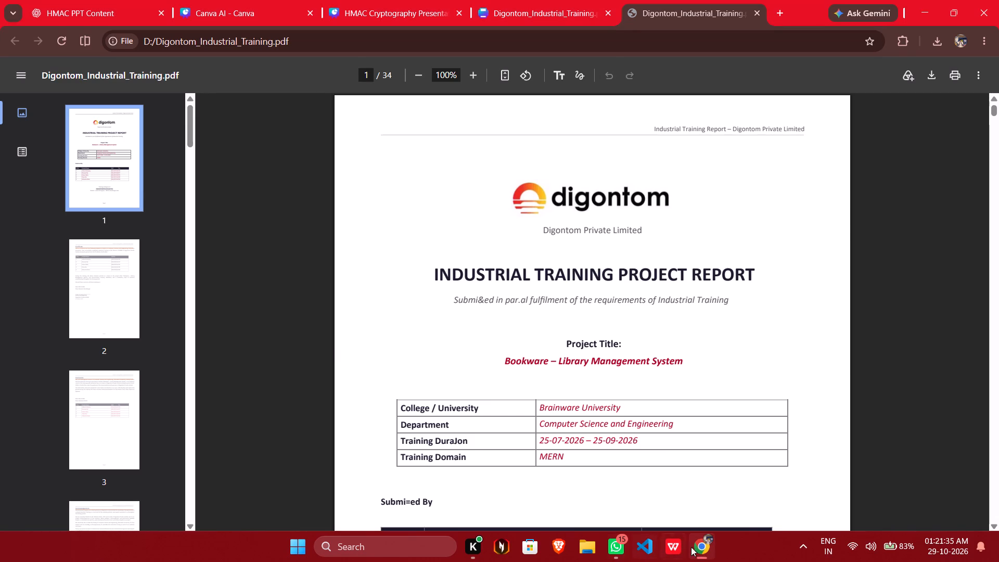
Switch to the report design in Canva and correct "Submi&ed" to "Submitted" in the italic line under the page 1 title.
left_click(497, 0)
scroll(601, 262, "up", 9)
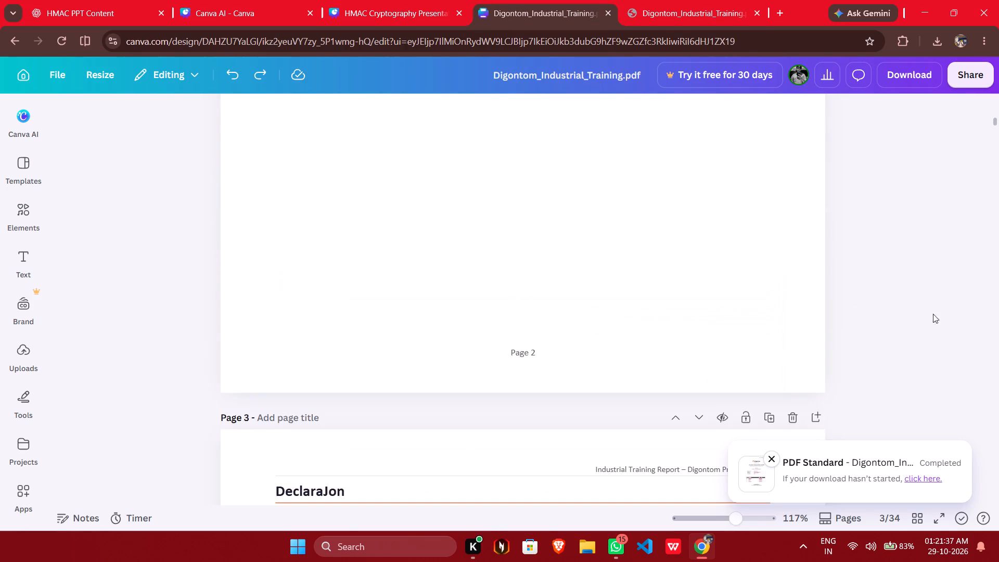
scroll(888, 350, "up", 11, "ctrl")
scroll(883, 351, "down", 13, "ctrl")
scroll(883, 346, "up", 4, "ctrl")
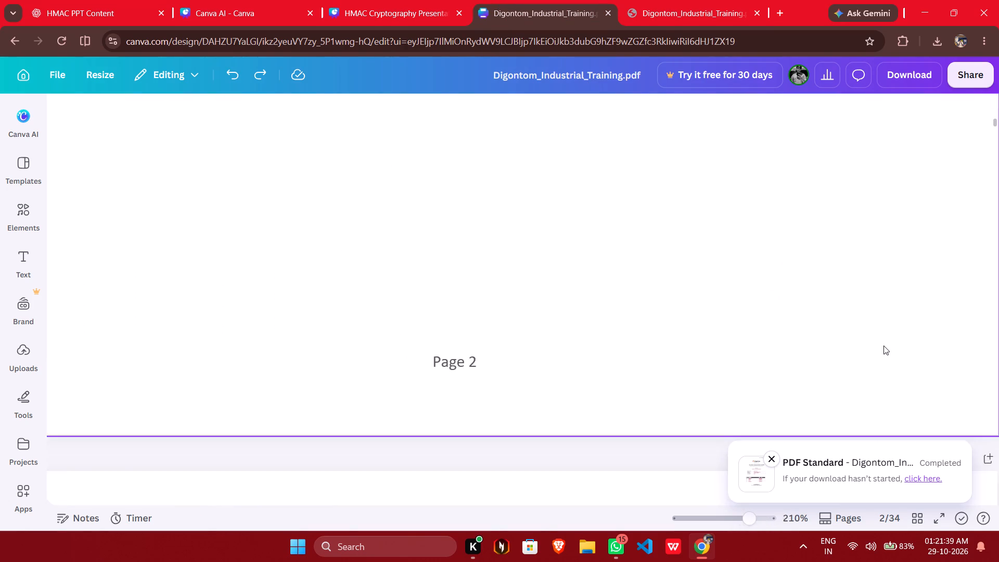
scroll(883, 346, "down", 12, "ctrl")
scroll(884, 344, "up", 20)
scroll(884, 344, "up", 13)
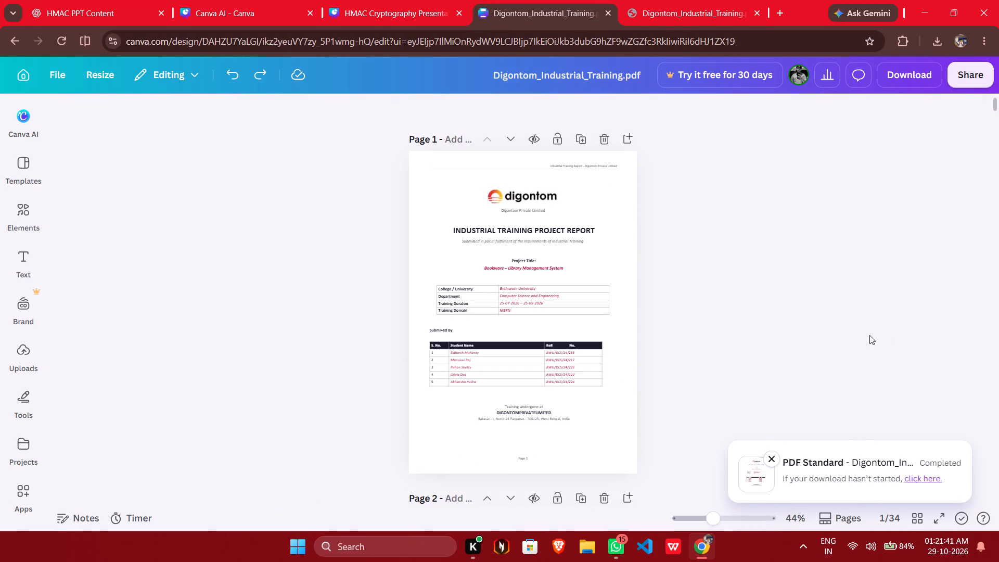
scroll(655, 289, "up", 6, "ctrl")
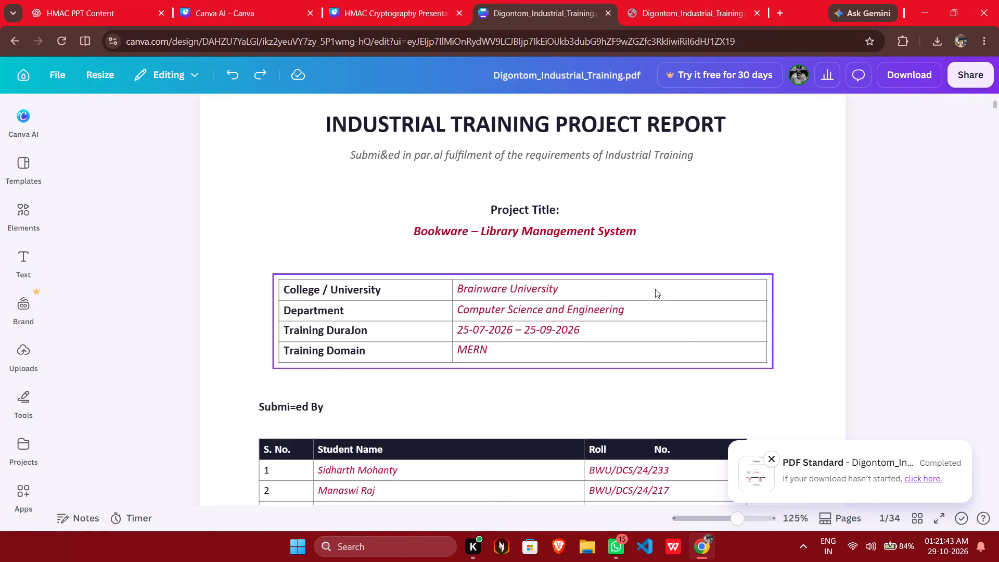
scroll(655, 289, "down", 1, "ctrl")
scroll(655, 289, "up", 2)
scroll(655, 289, "up", 1, "ctrl")
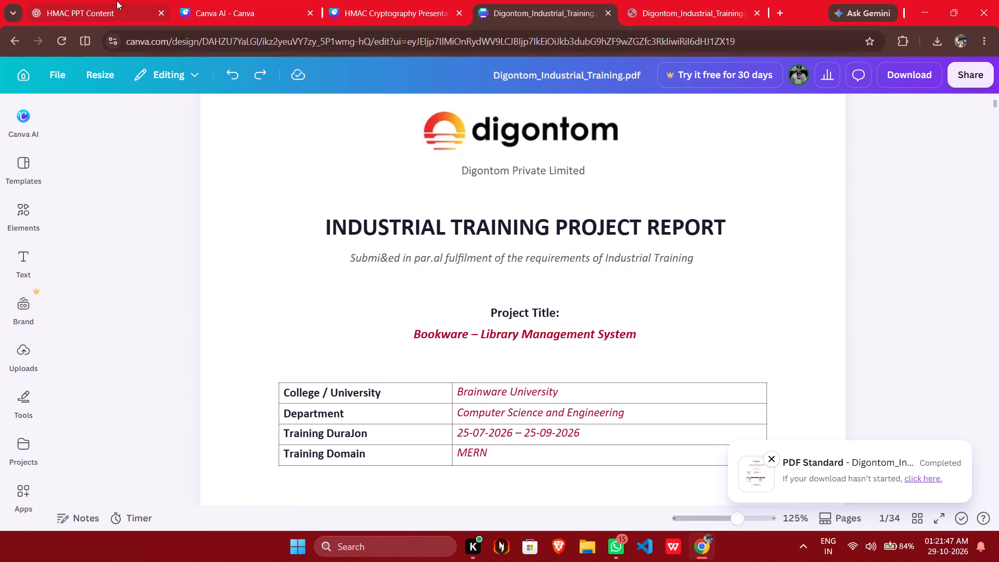
double_click(396, 254)
left_click(395, 254)
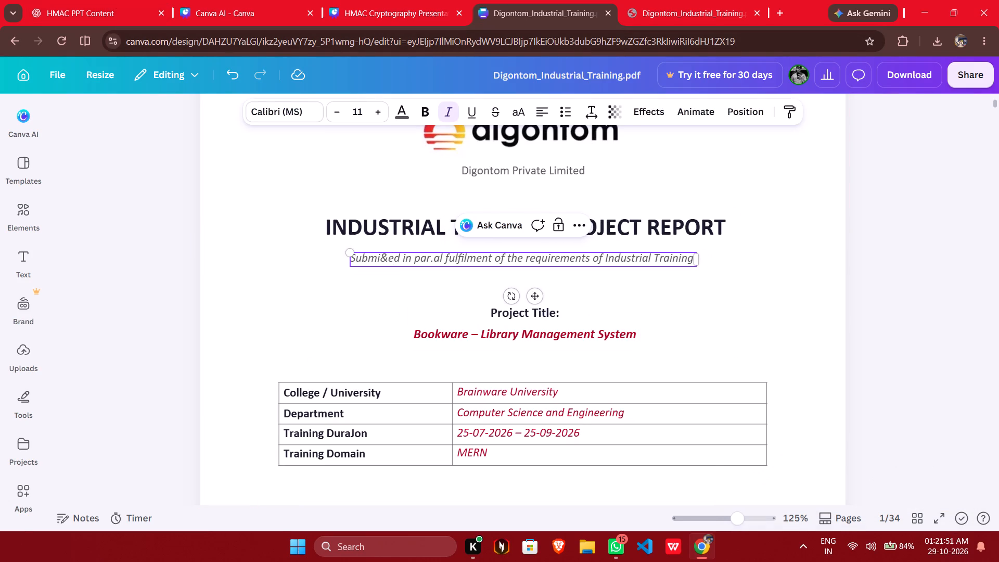
key("BackSpace")
key("BackSpace")
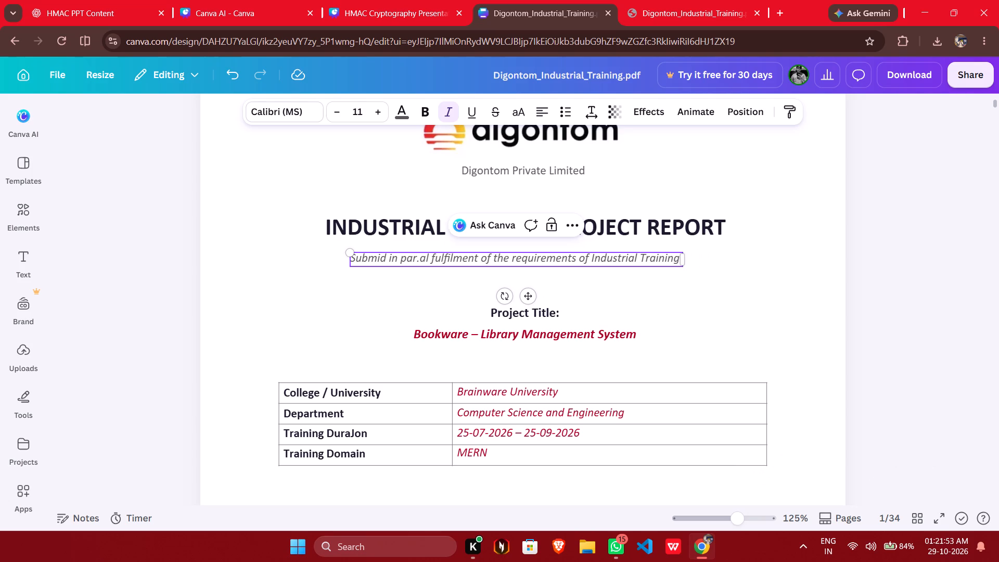
type("tt")
key("e")
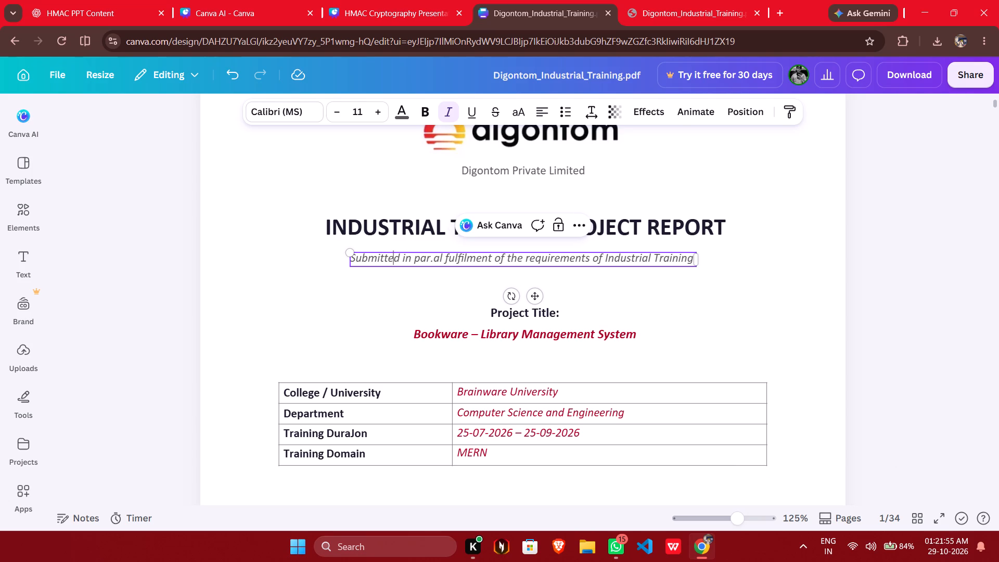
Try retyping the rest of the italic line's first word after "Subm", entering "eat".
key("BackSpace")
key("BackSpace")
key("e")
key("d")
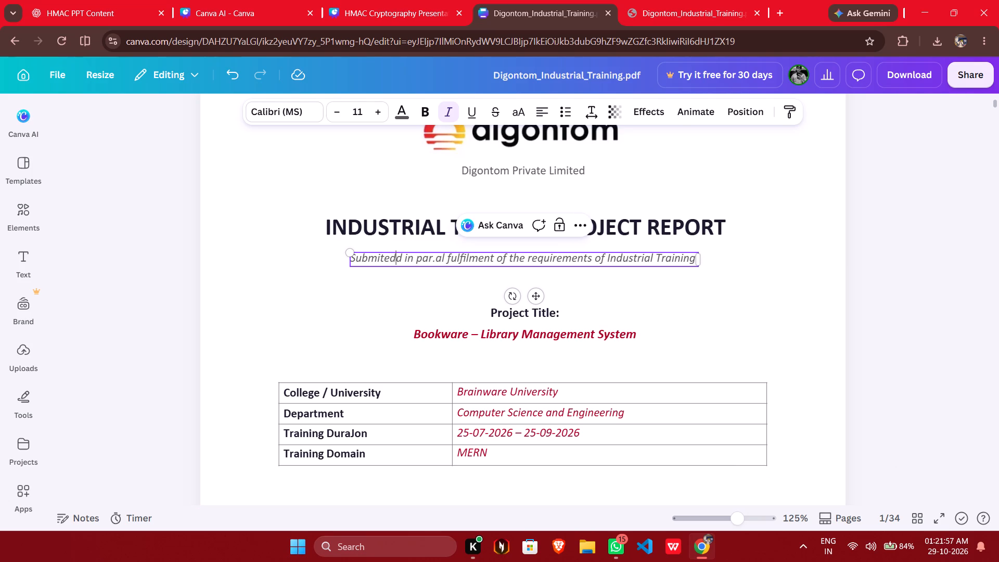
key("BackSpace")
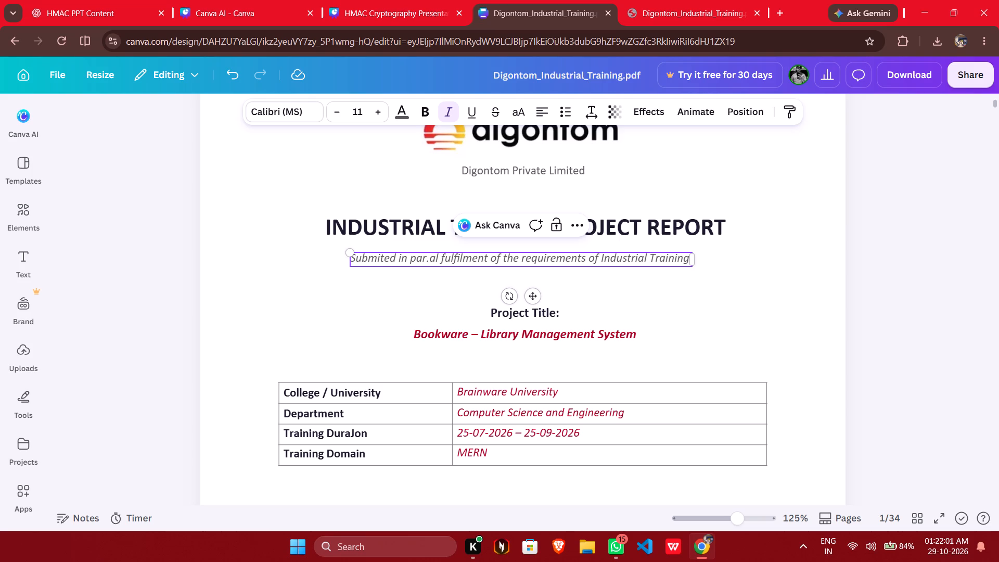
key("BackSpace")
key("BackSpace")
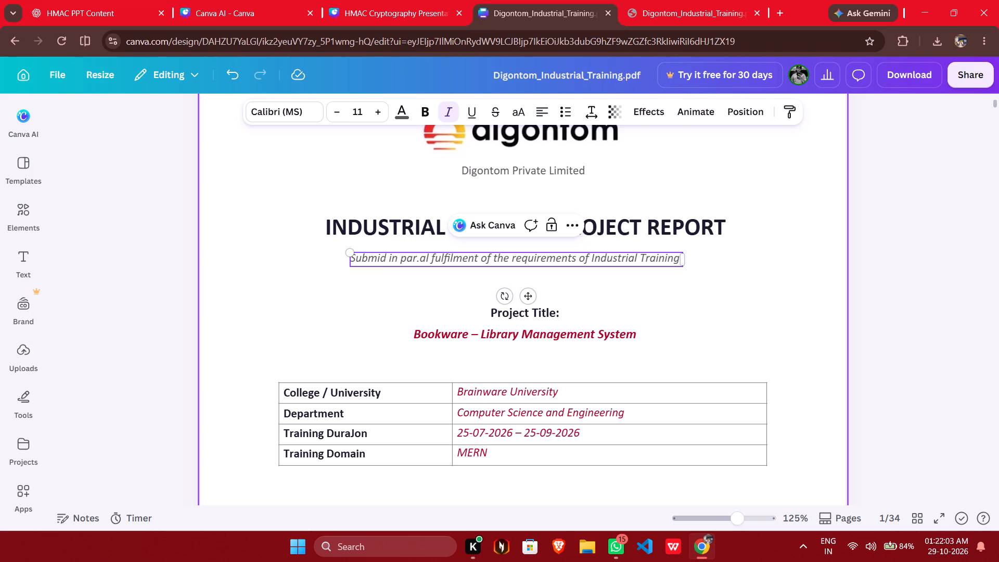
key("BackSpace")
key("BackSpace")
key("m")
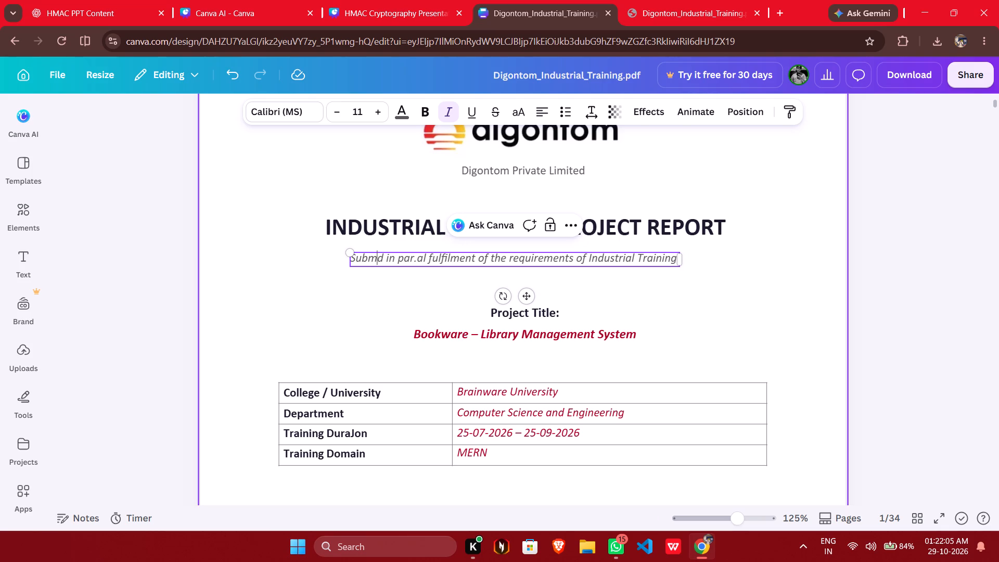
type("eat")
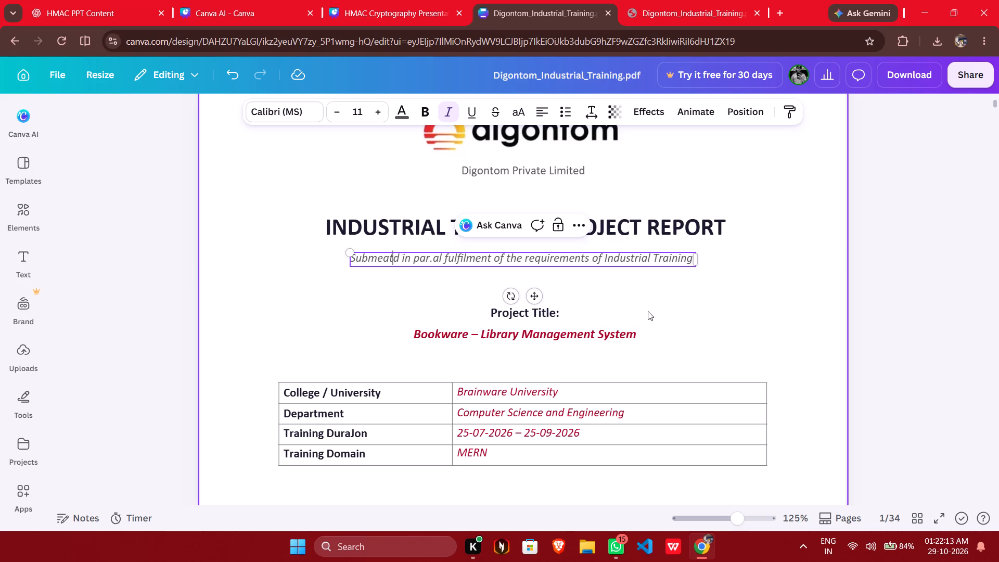
Delete the misspelled first word of the italic line on page 1 back to its initial S.
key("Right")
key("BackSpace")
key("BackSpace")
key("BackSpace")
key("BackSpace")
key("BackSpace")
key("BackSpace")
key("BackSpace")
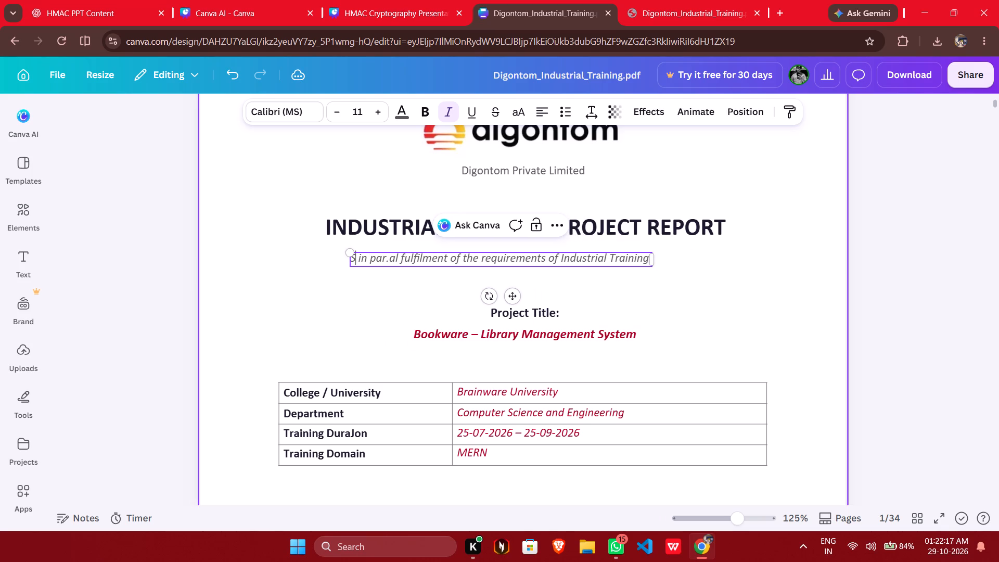
Retype the first word of the italic line under the page 1 title as "Submitted".
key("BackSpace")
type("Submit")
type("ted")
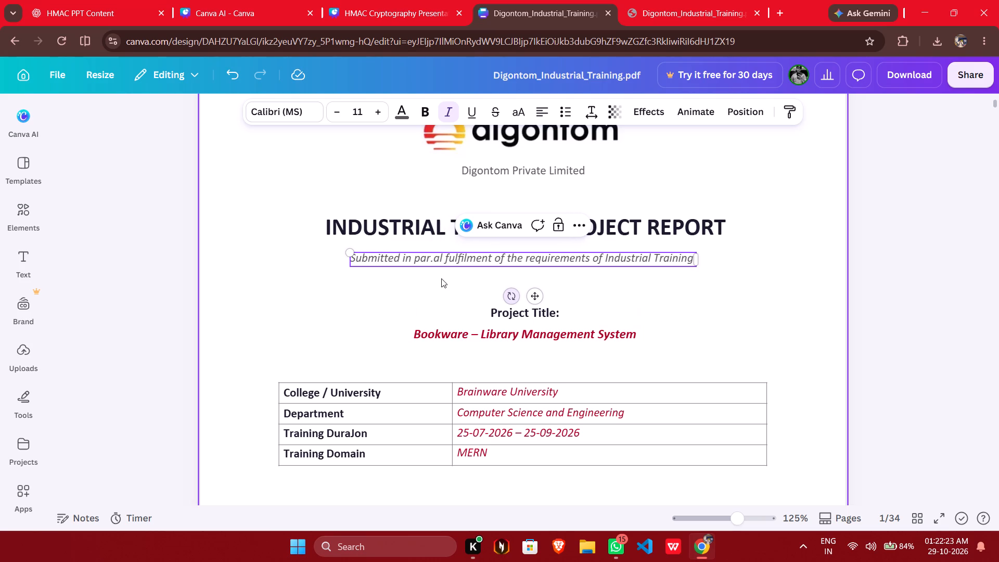
Delete the garbled word "par.al" and its extra space so the italic line reads "Submitted in fulfilment of the requirements of Industrial Training".
left_click_drag(413, 258, 426, 258)
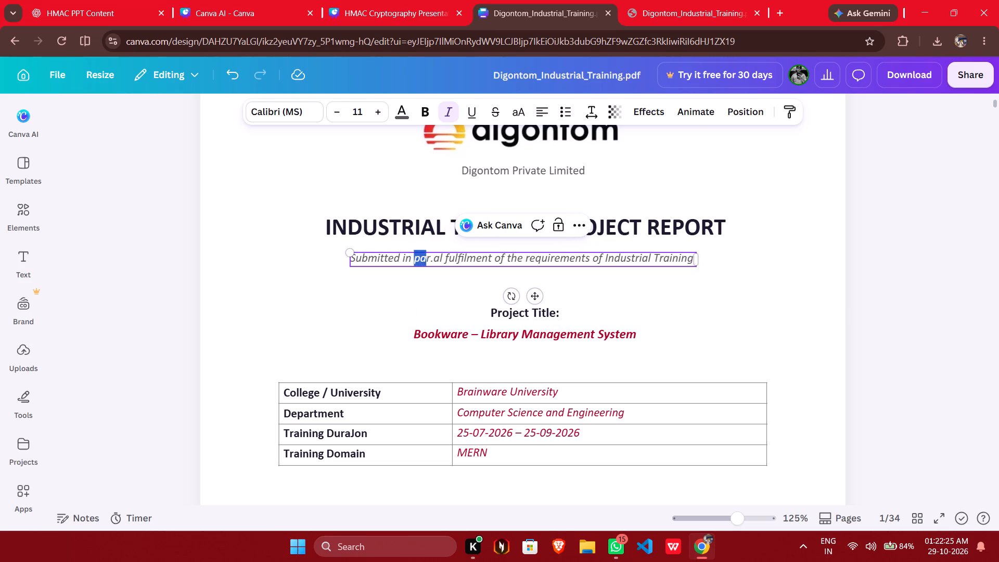
left_click_drag(426, 258, 444, 261)
left_click_drag(444, 261, 441, 262)
key("BackSpace")
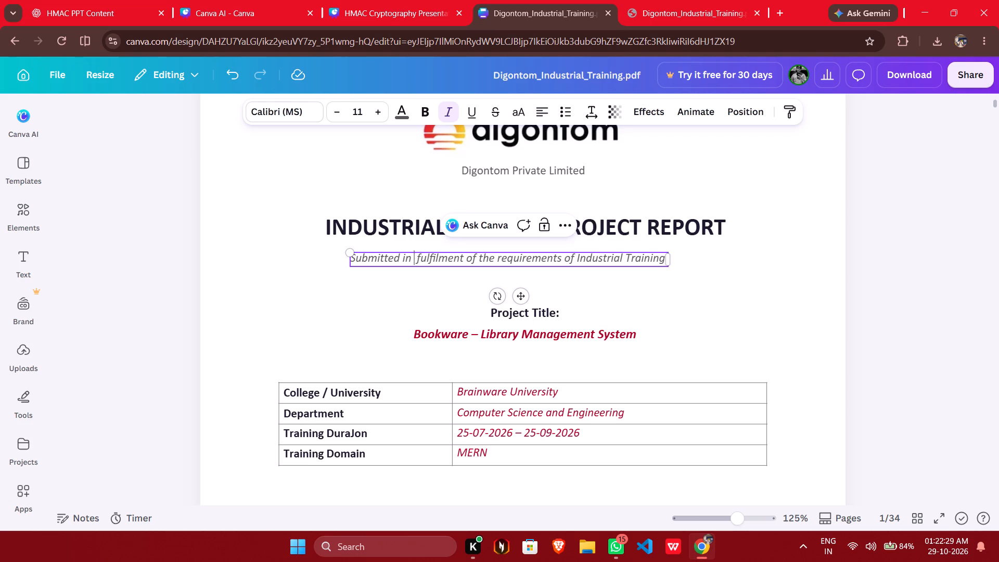
key("BackSpace")
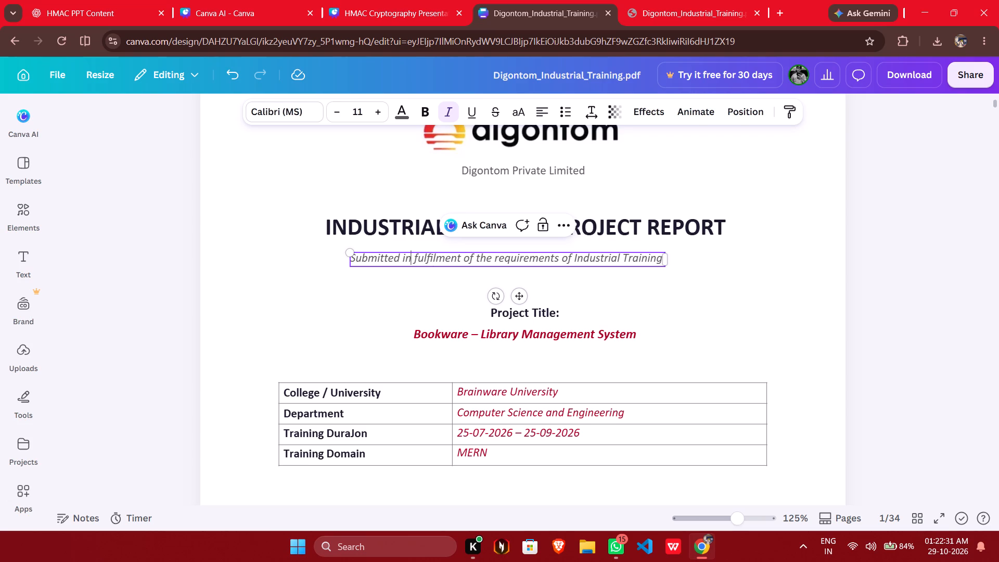
left_click(930, 269)
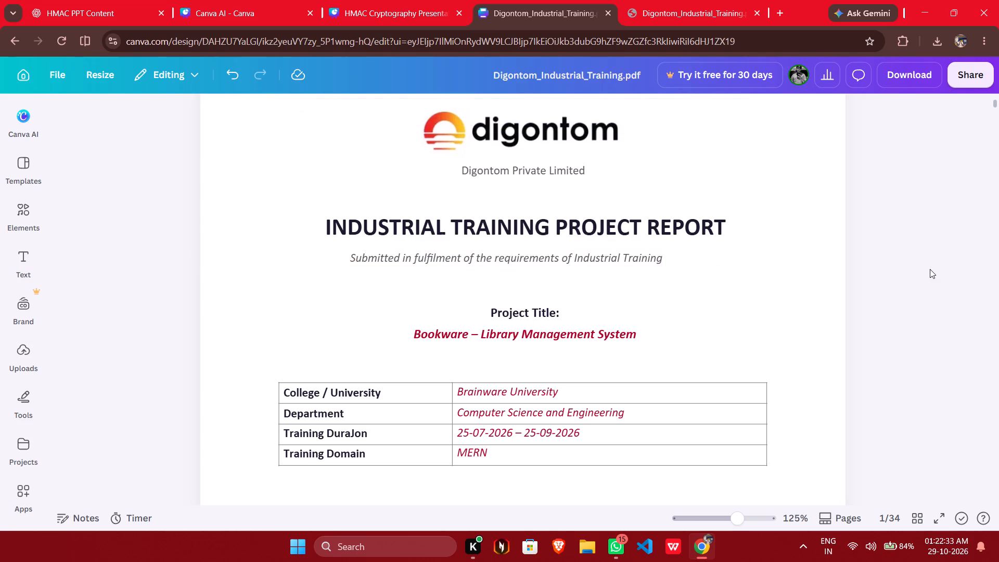
Move the italic "Submitted in fulfilment" line horizontally so it sits roughly centred beneath the report title.
left_click_drag(508, 259, 530, 259)
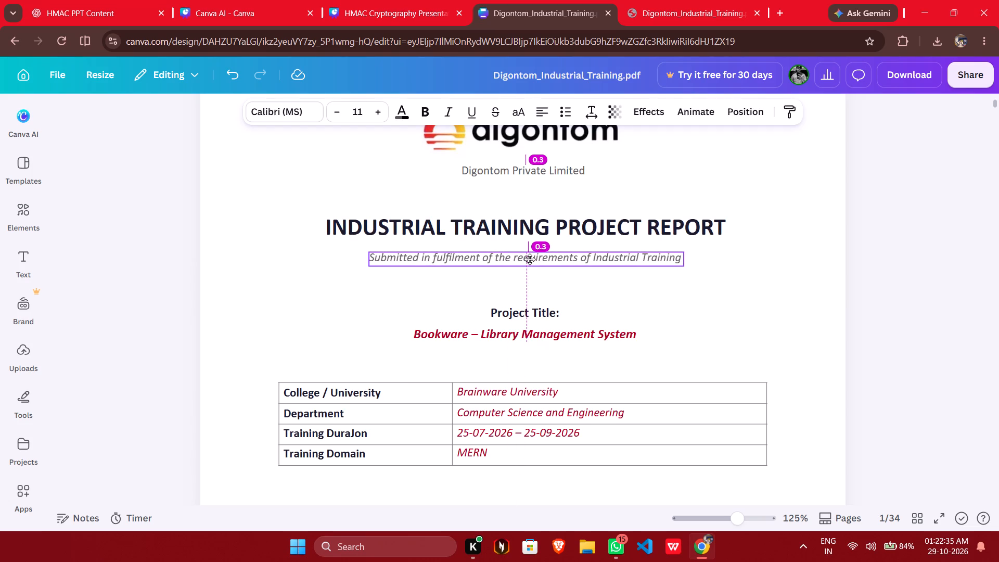
left_click_drag(530, 259, 534, 259)
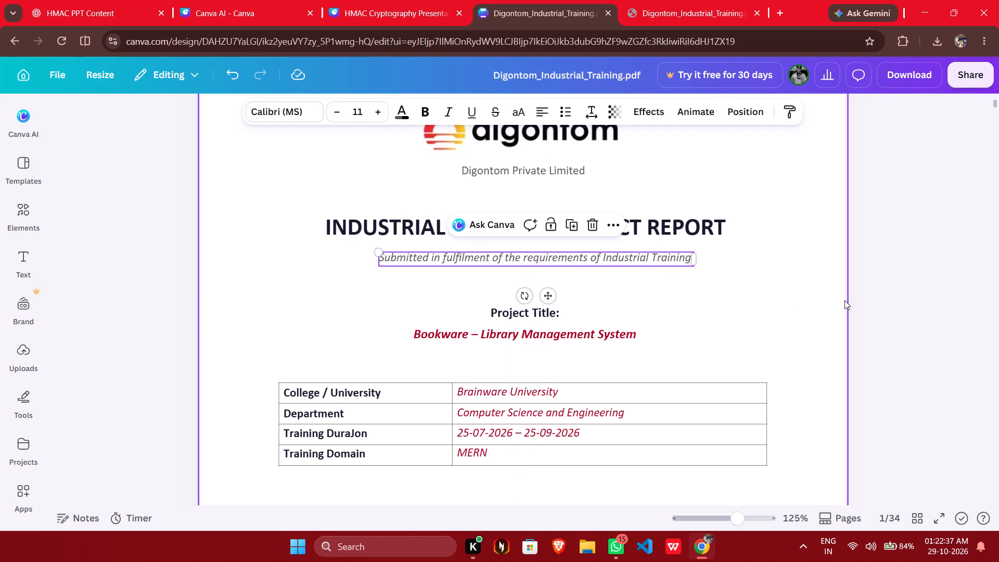
left_click(844, 300)
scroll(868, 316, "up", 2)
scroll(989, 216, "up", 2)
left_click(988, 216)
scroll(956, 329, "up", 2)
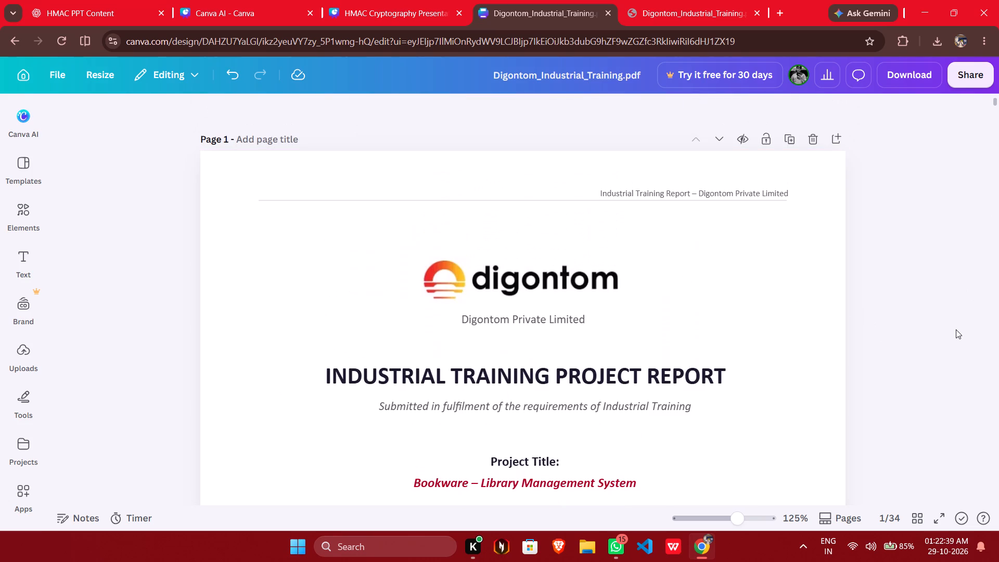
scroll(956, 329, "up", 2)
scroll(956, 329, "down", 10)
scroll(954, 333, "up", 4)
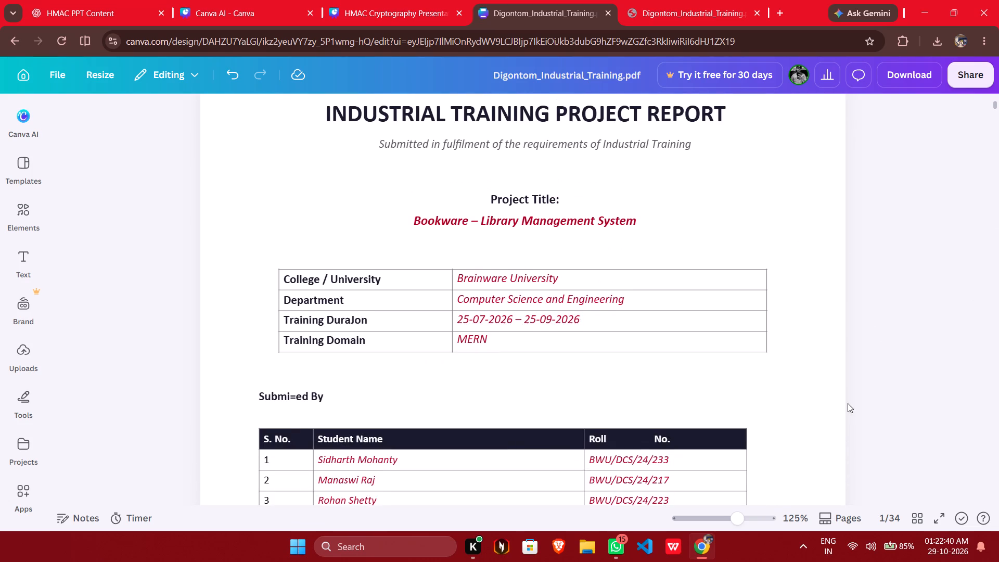
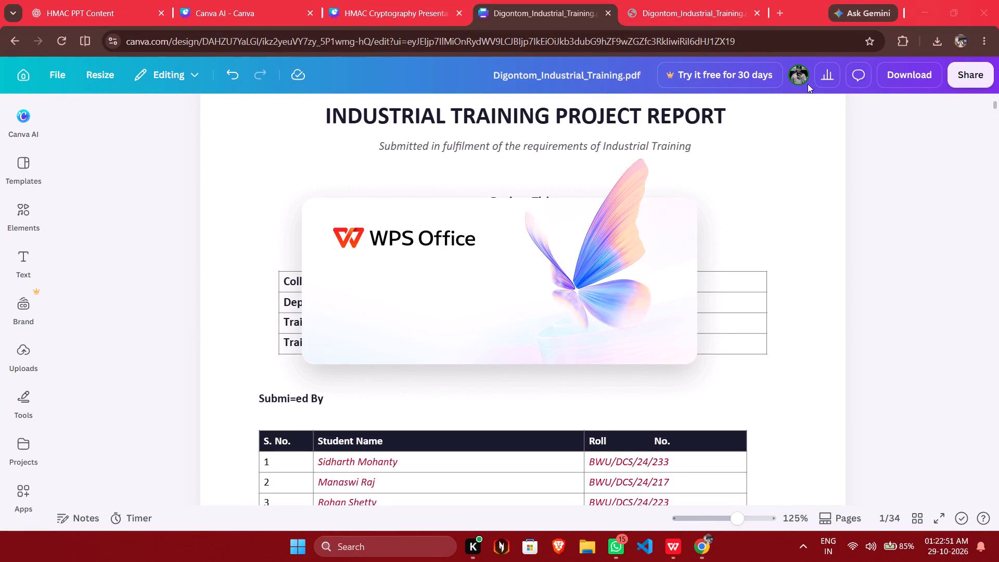
Check the original wording on page 1 of the Digontom_Industrial_Training PDF in WPS Office and return to the Canva design.
left_click(320, 206)
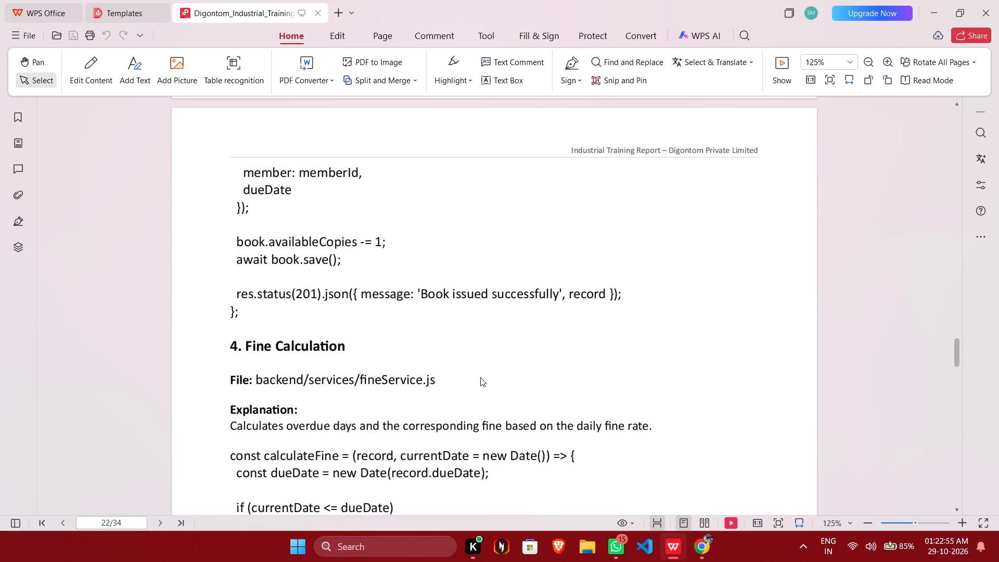
scroll(480, 377, "up", 9)
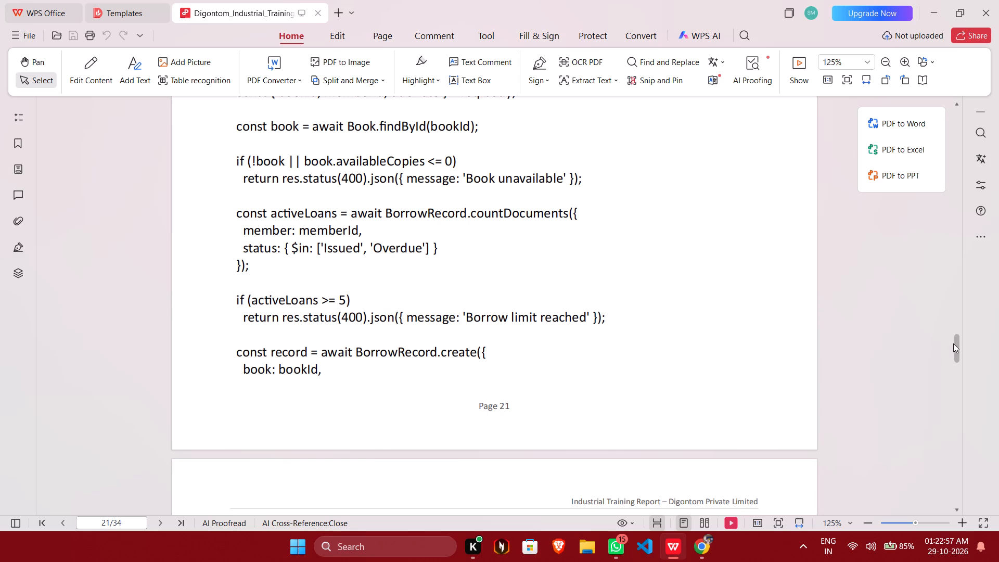
left_click_drag(956, 344, 938, 94)
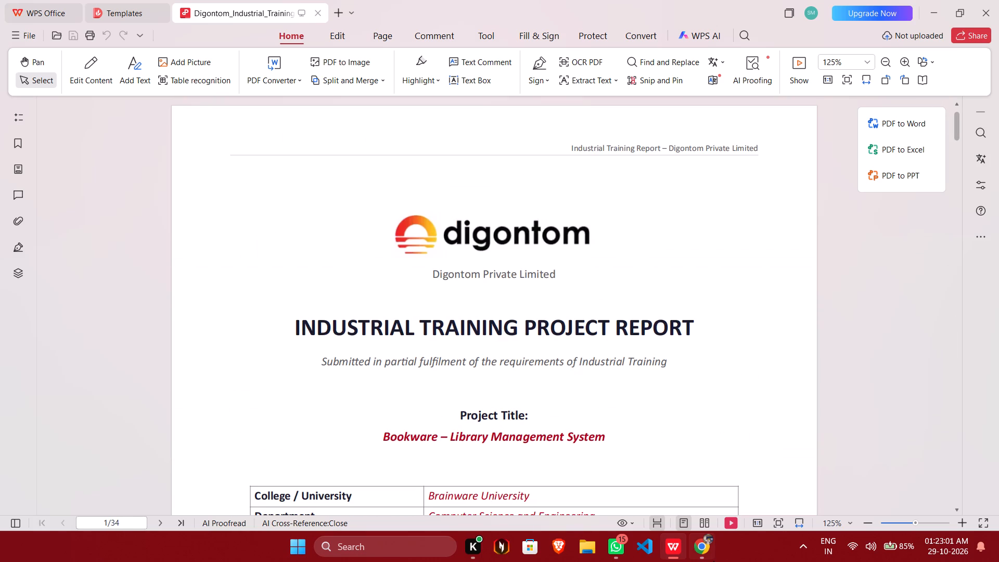
left_click(713, 551)
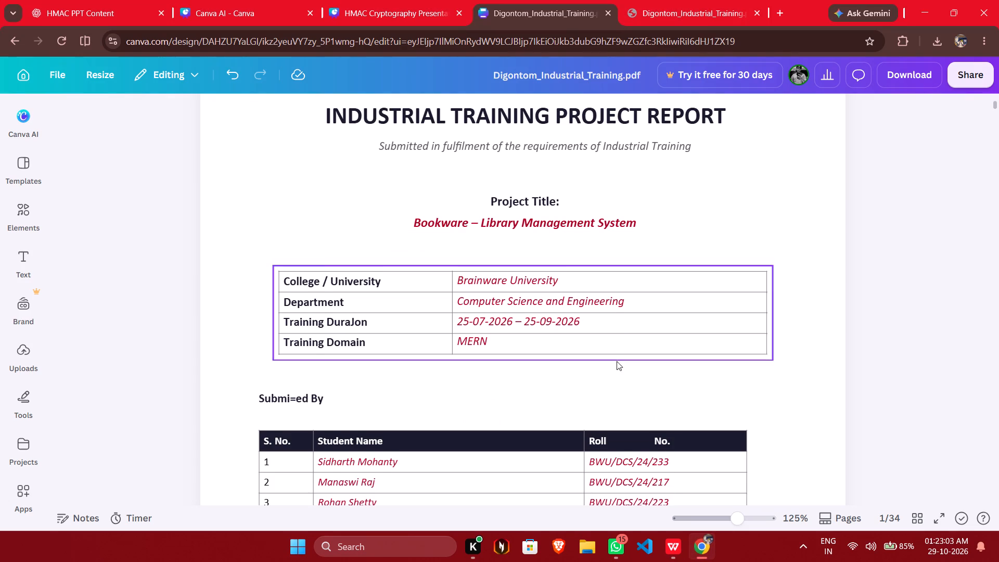
Check the subtitle in the original PDF in WPS Office, and insert "partial" before "fulfilment" in the Canva report's page 1 italic line.
scroll(617, 361, "up", 5)
double_click(441, 364)
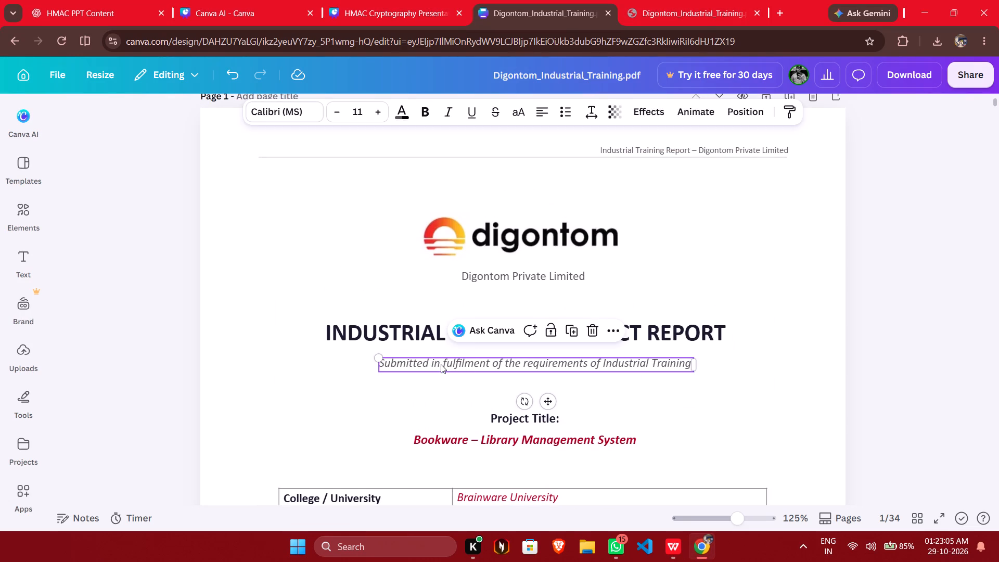
left_click(672, 547)
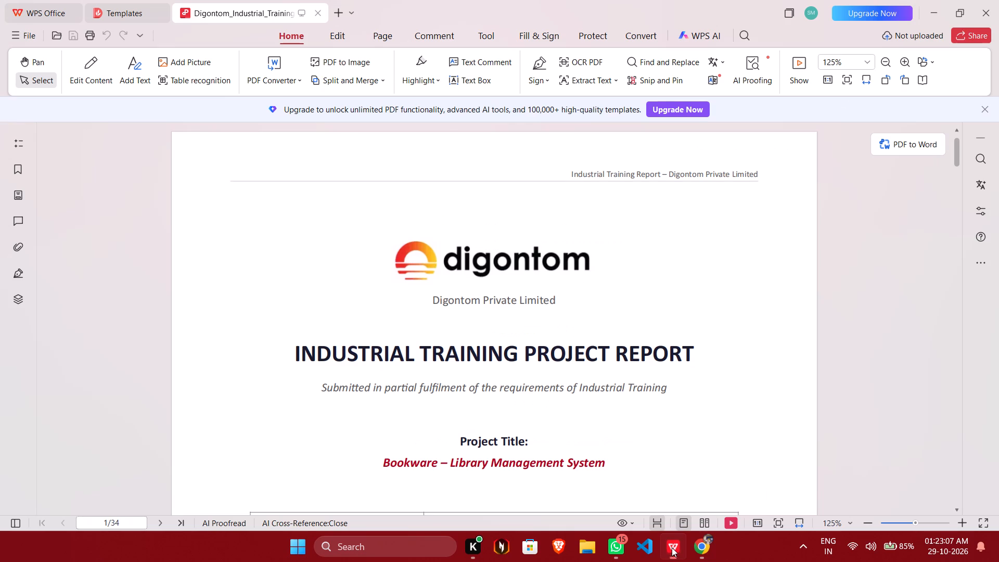
left_click(700, 549)
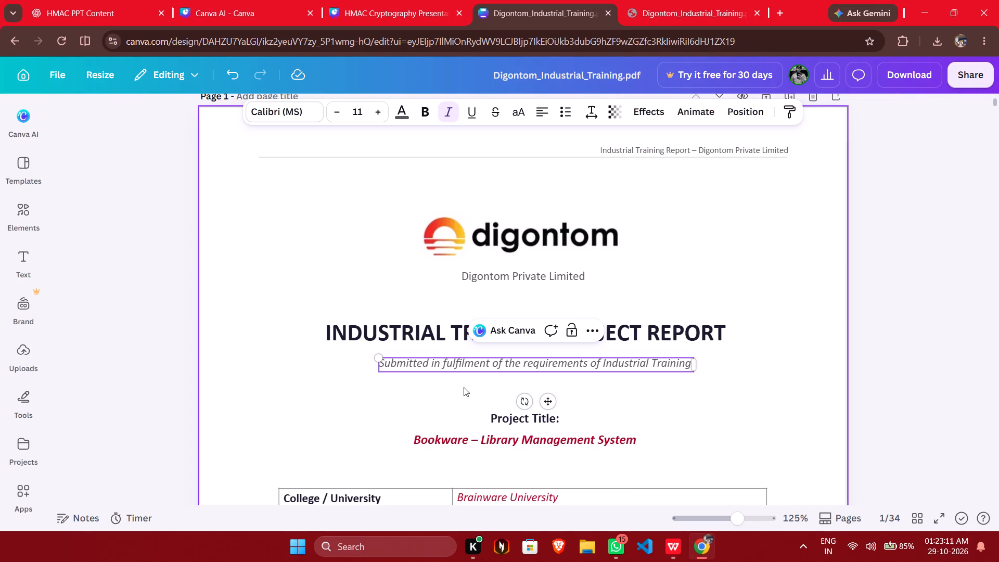
key("space")
type("partial")
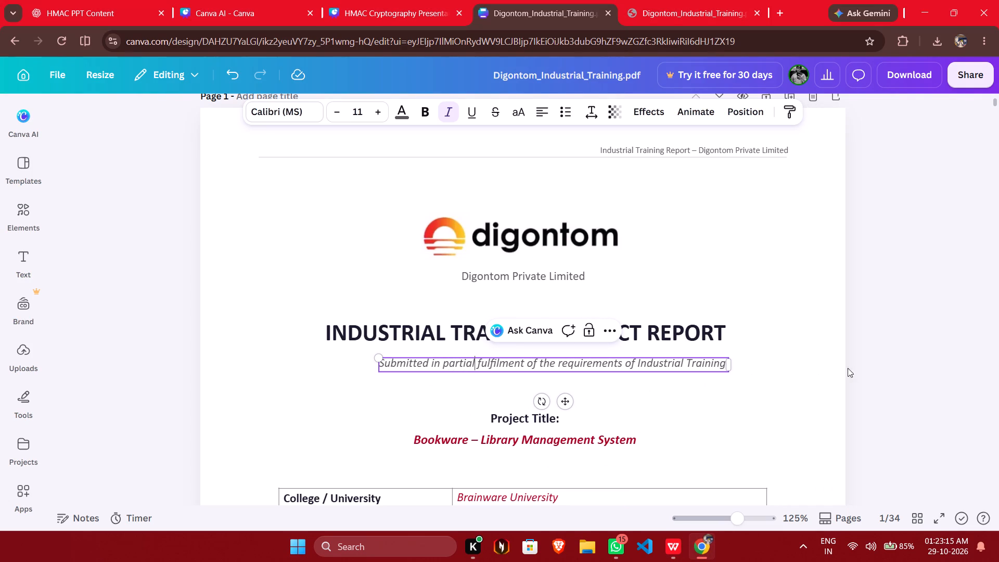
left_click(881, 368)
Recentre the lengthened italic subtitle horizontally beneath the report title on page 1.
left_click_drag(553, 367, 533, 368)
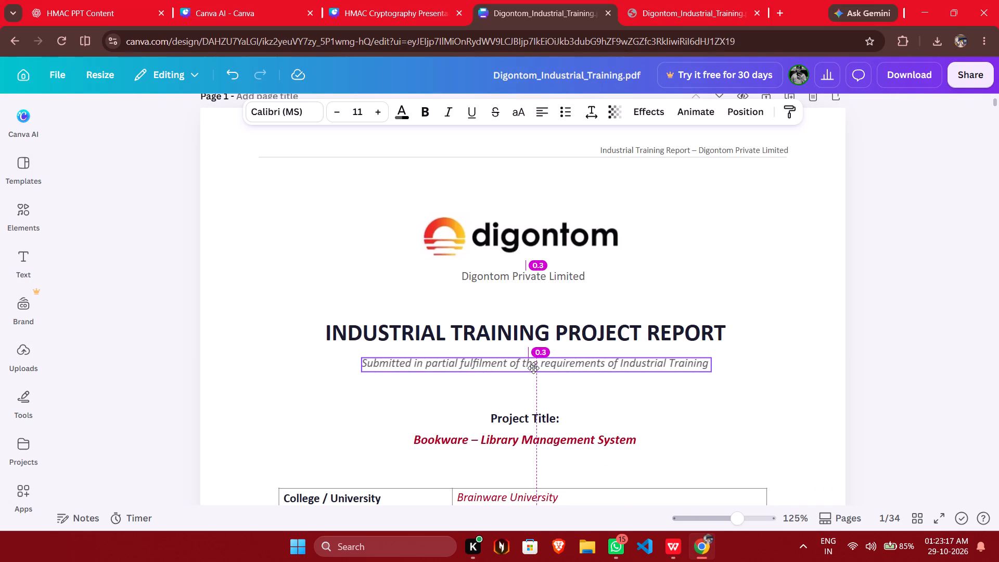
left_click_drag(533, 368, 523, 367)
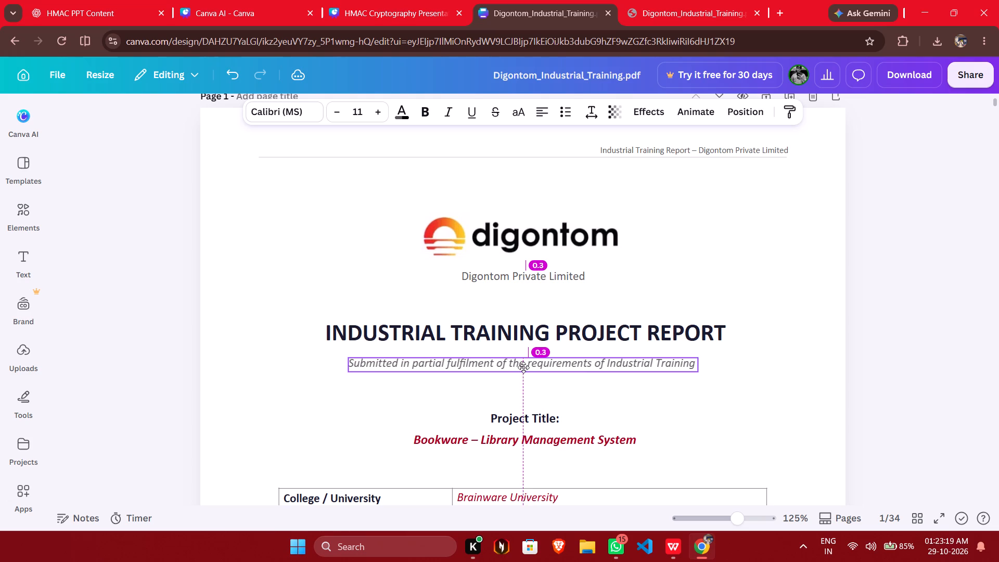
left_click_drag(523, 367, 528, 367)
left_click(968, 371)
Extend the Training Domain value in the page 1 details table to "MERN Stack".
scroll(890, 400, "down", 4)
scroll(864, 338, "down", 5)
scroll(856, 360, "down", 1, "ctrl")
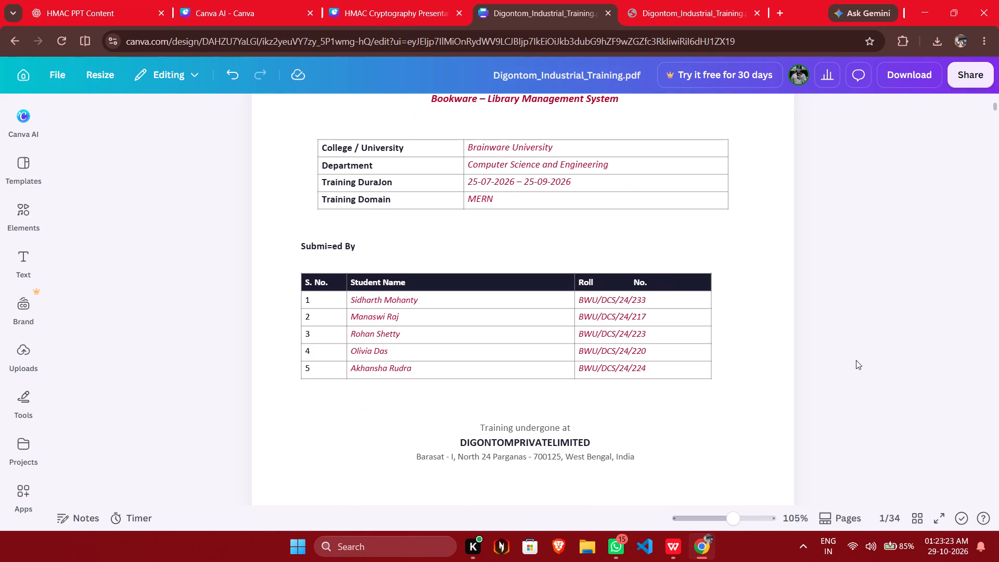
scroll(844, 324, "up", 3)
scroll(846, 336, "down", 1)
scroll(846, 336, "up", 1)
double_click(497, 332)
left_click(498, 330)
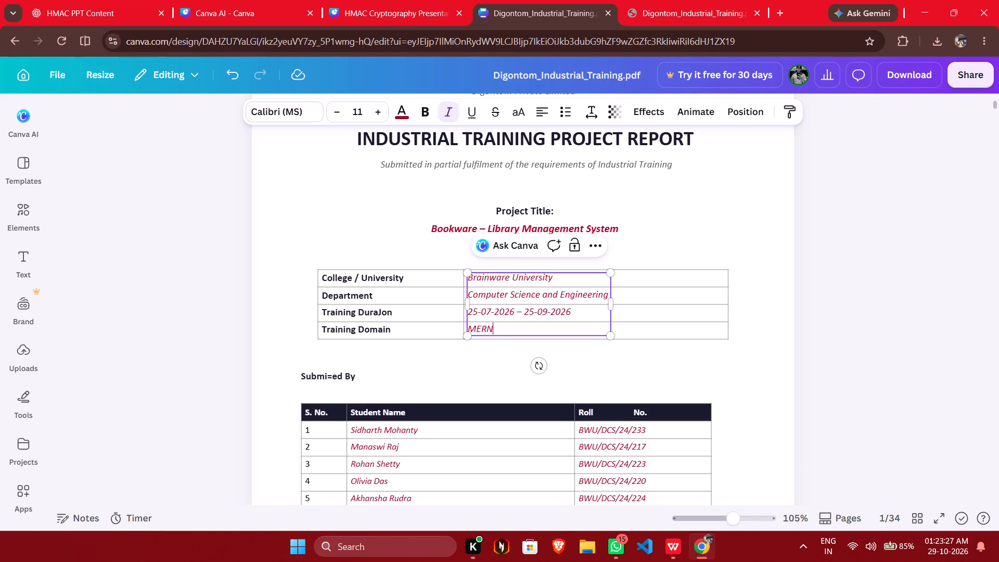
key("space")
type("ST")
key("BackSpace")
type("qa")
key("BackSpace")
key("BackSpace")
type("tack")
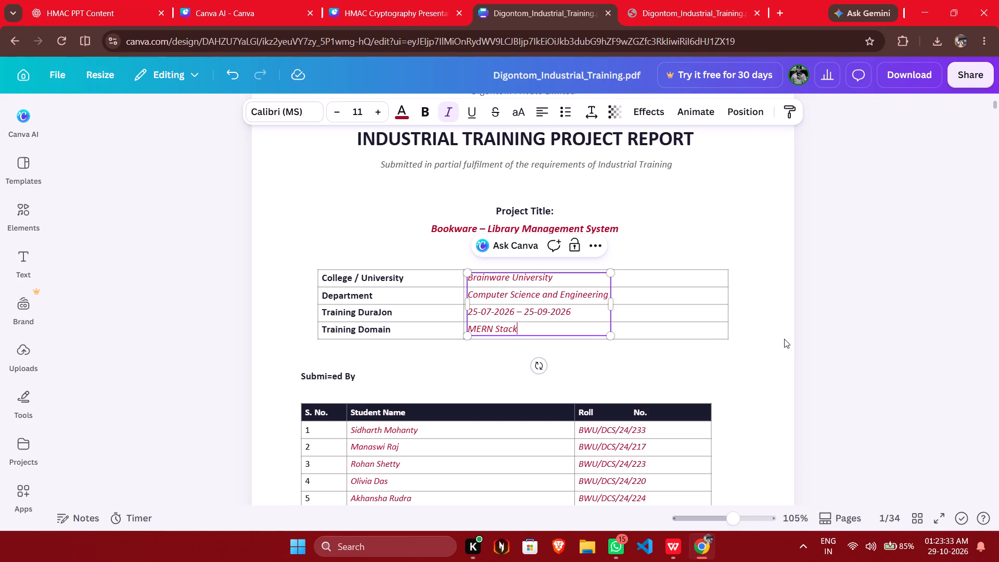
left_click(784, 339)
Correct the label "Training DuraJon" to "Training Duration" in the page 1 details table.
scroll(632, 348, "down", 3)
scroll(889, 353, "up", 2)
scroll(648, 353, "up", 6)
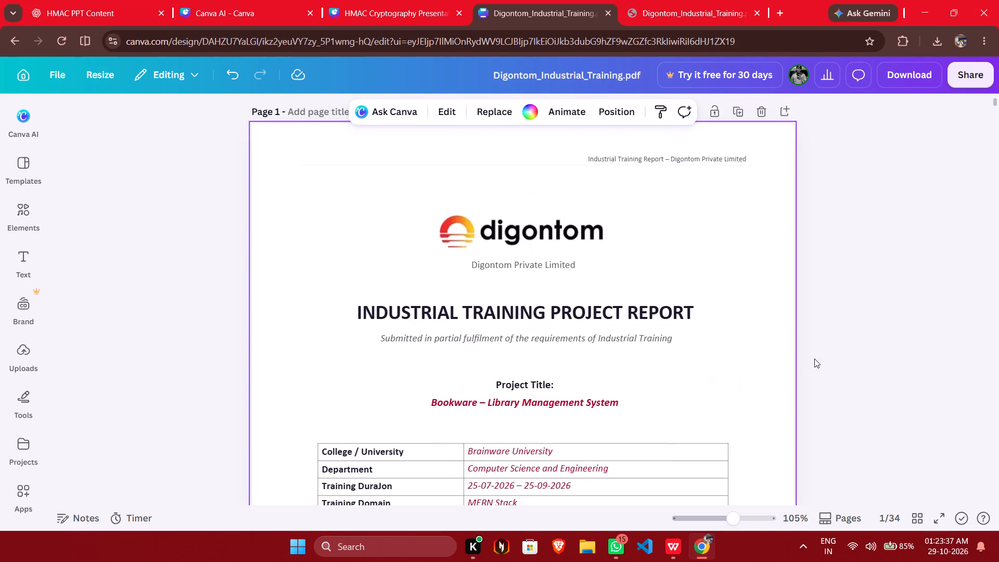
scroll(814, 359, "up", 2)
scroll(842, 361, "down", 12)
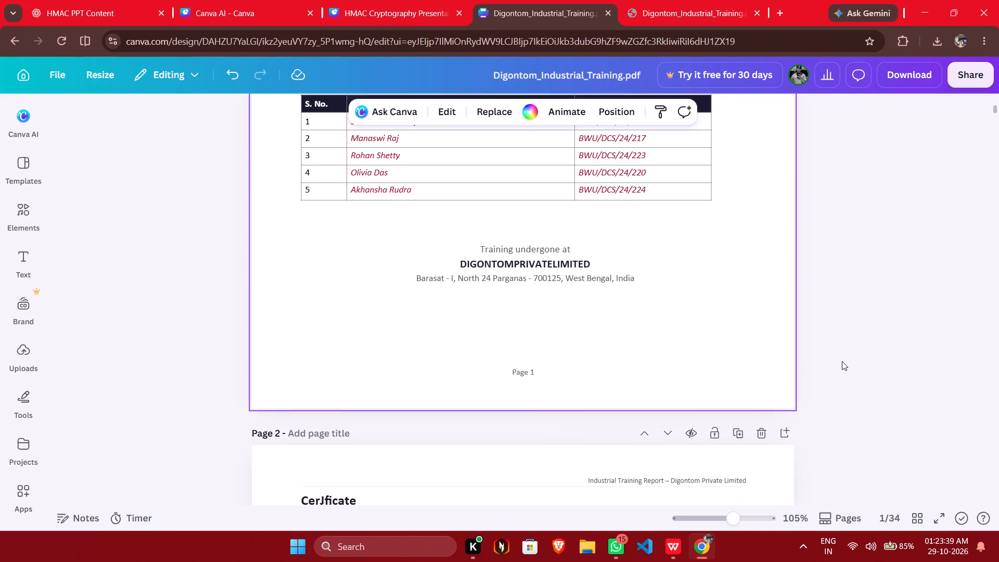
scroll(842, 361, "down", 1)
scroll(842, 361, "up", 7)
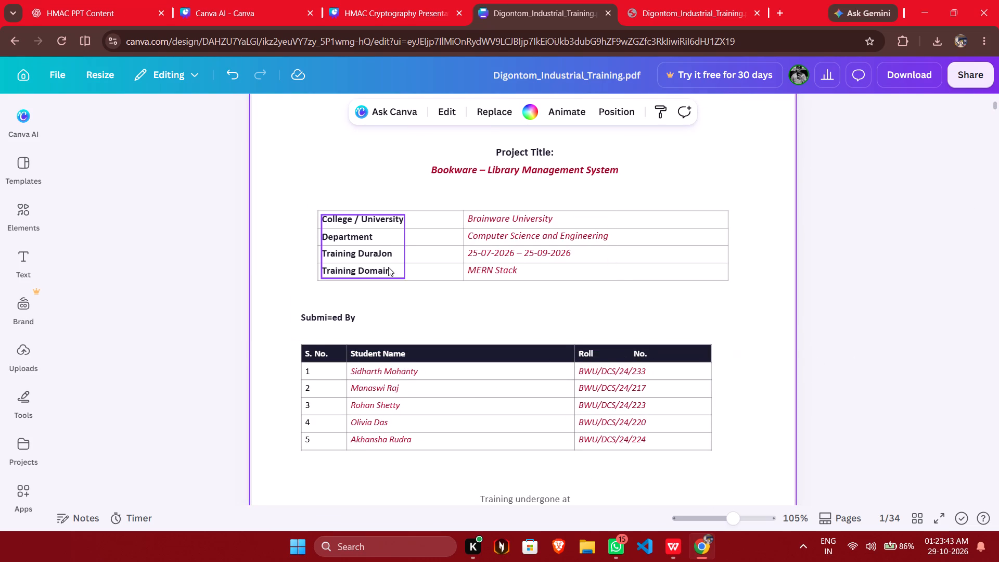
double_click(389, 252)
left_click(378, 252)
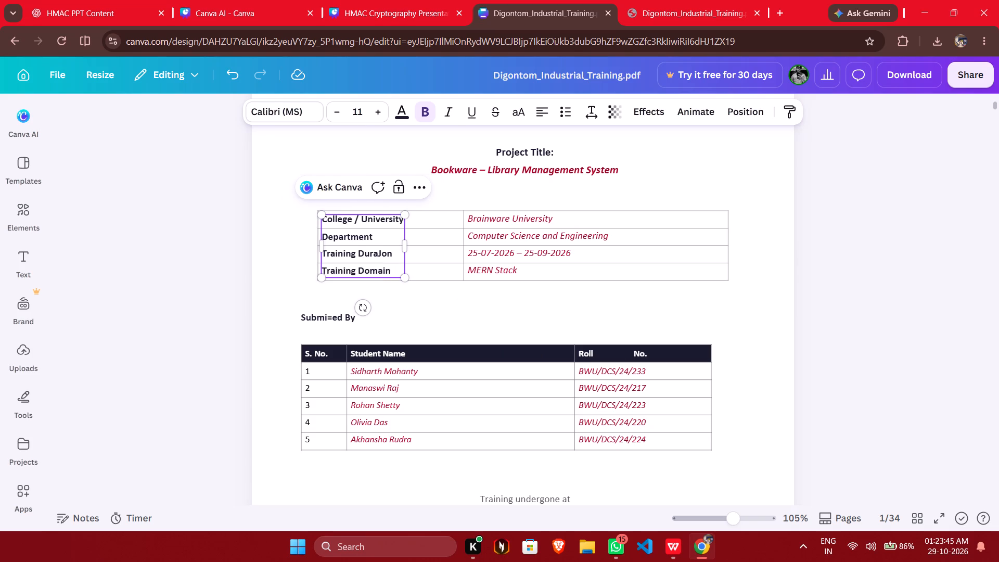
left_click(379, 254)
key("Right")
key("BackSpace")
key("t")
key("BackSpace")
key("t")
key("i")
Nudge the Project Title block on page 1 up slightly so it sits evenly between the italic subtitle and the details table.
left_click(868, 235)
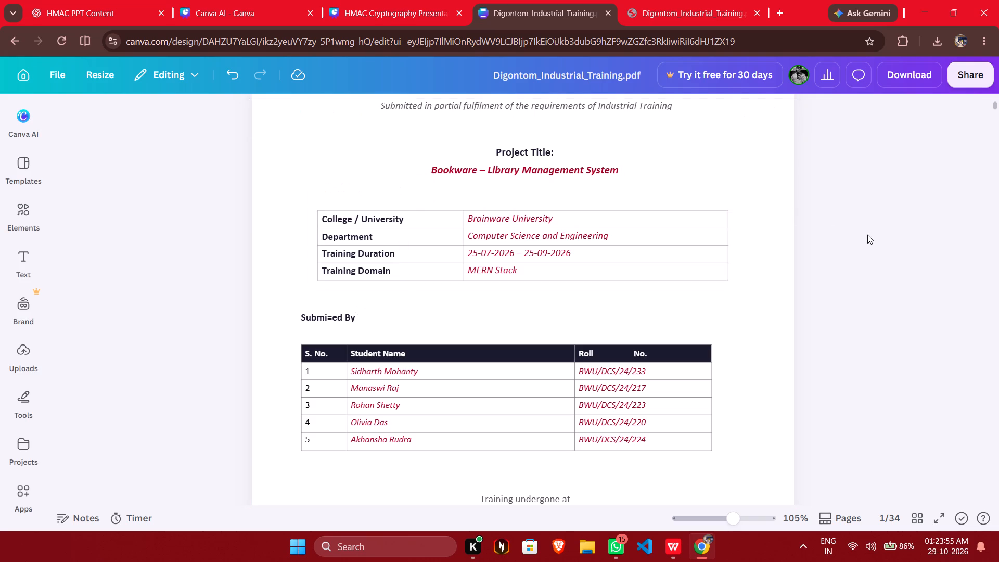
scroll(866, 235, "up", 4)
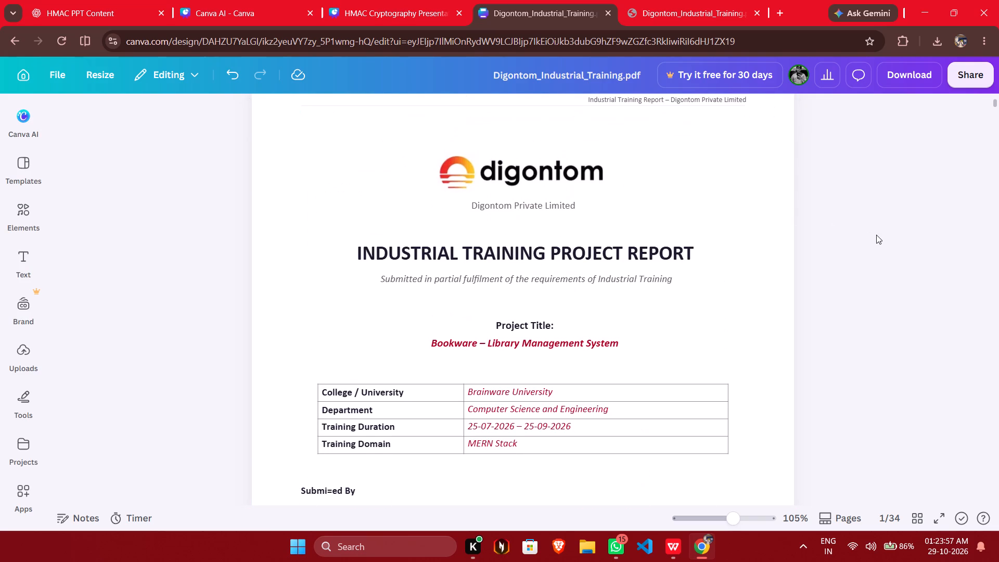
scroll(876, 238, "down", 1)
scroll(699, 375, "down", 4)
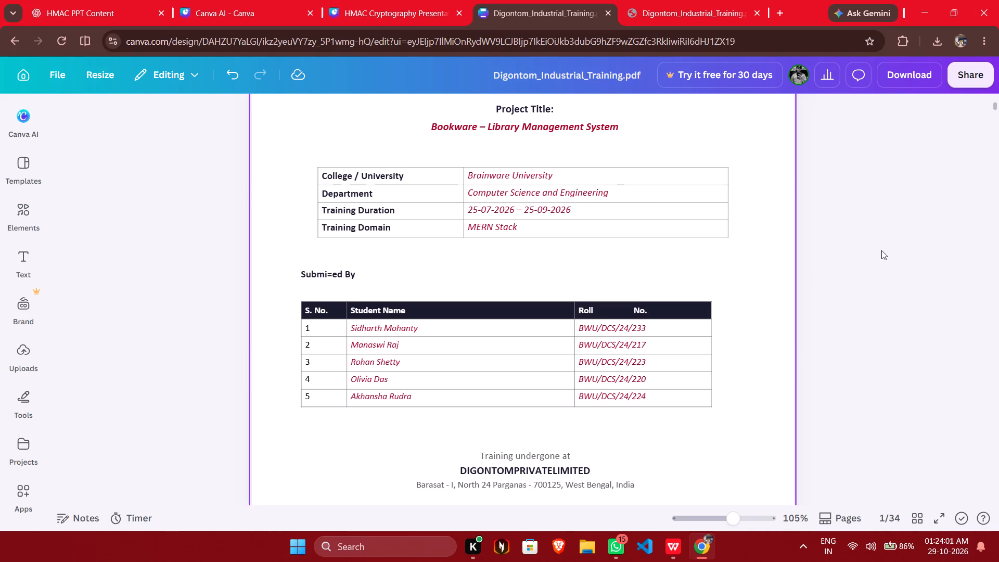
scroll(884, 284, "up", 11)
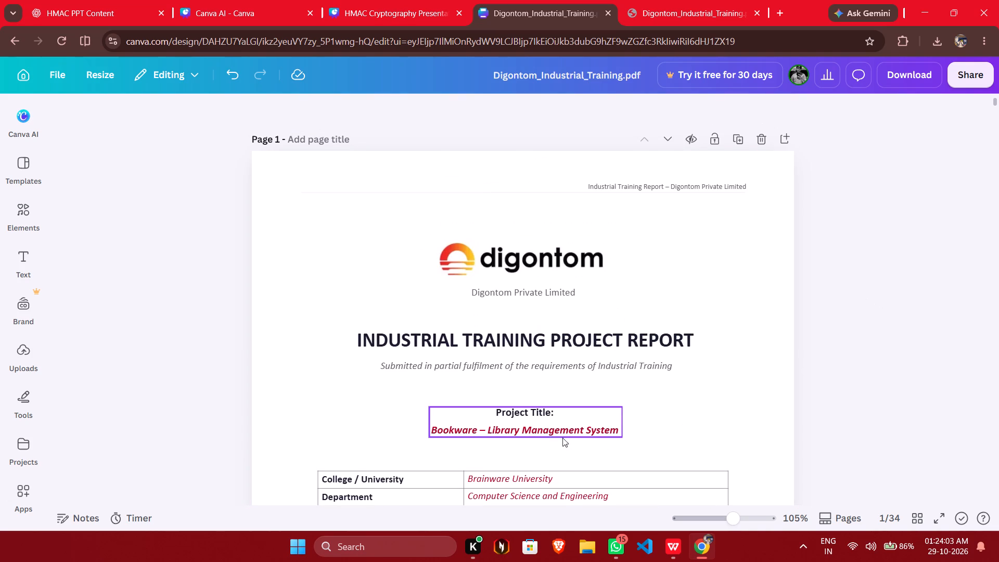
left_click(553, 427)
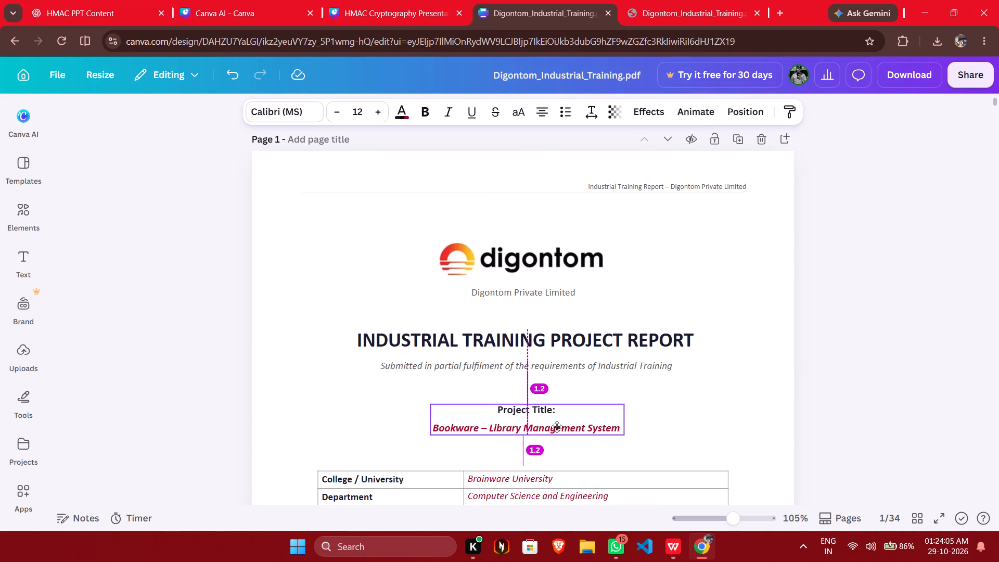
left_click(837, 431)
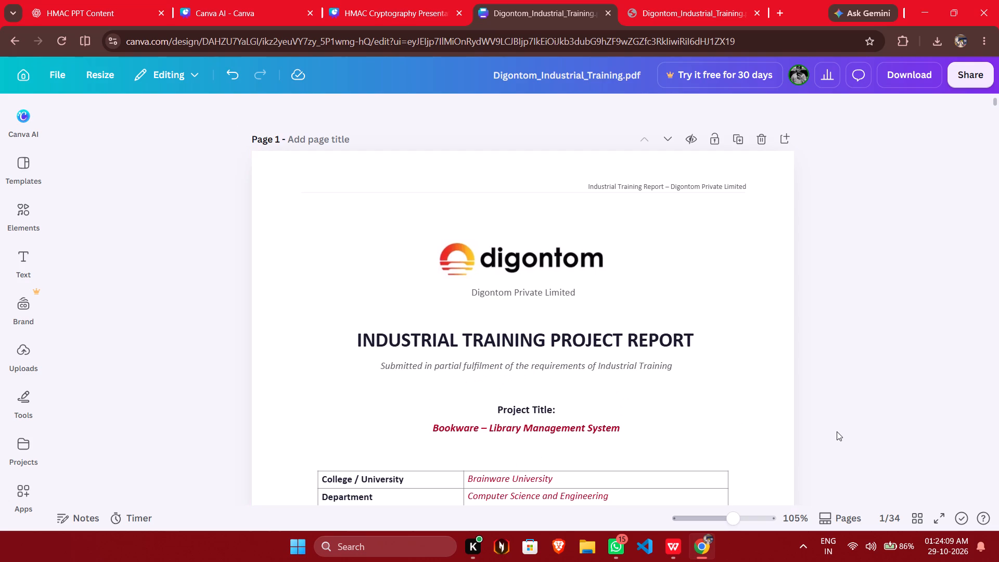
Correct the garbled label "Submi=ed By" above the page 1 student table to "Submitted By".
scroll(837, 431, "down", 9)
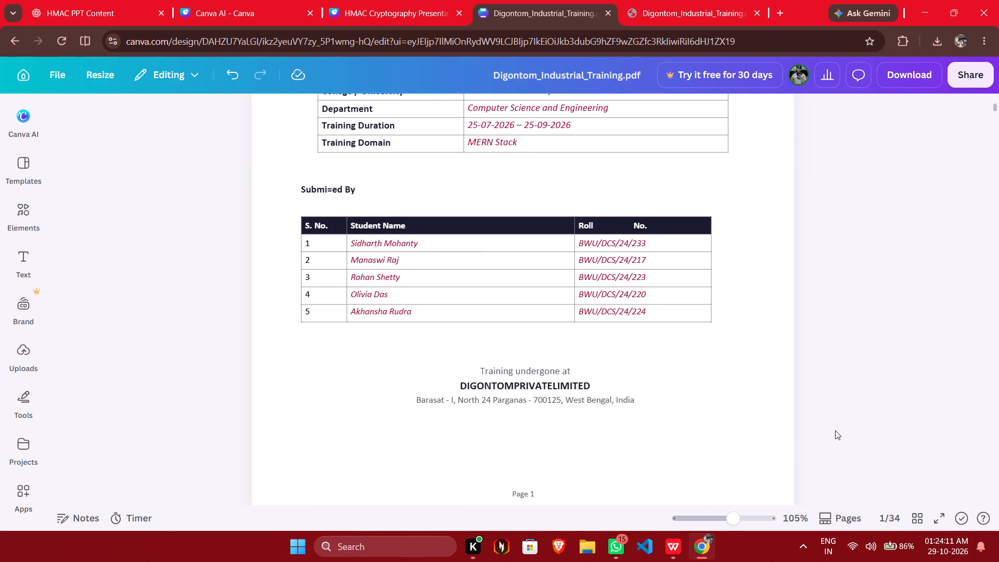
double_click(326, 186)
left_click(330, 186)
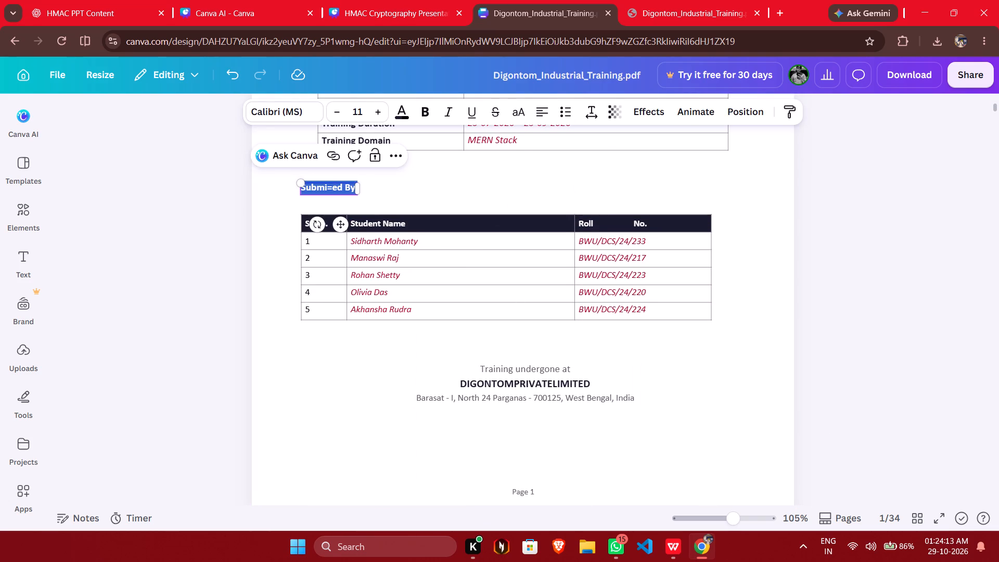
key("BackSpace")
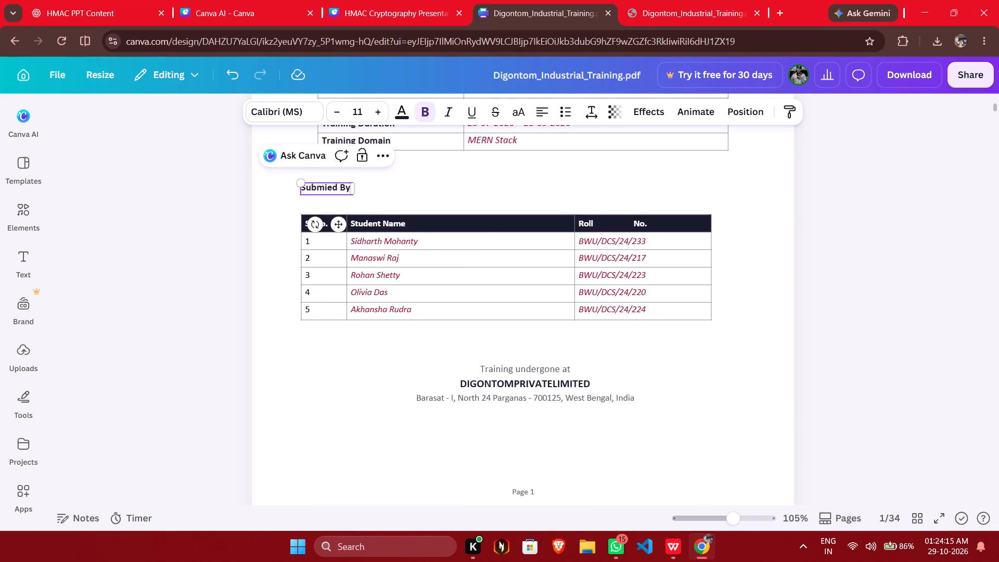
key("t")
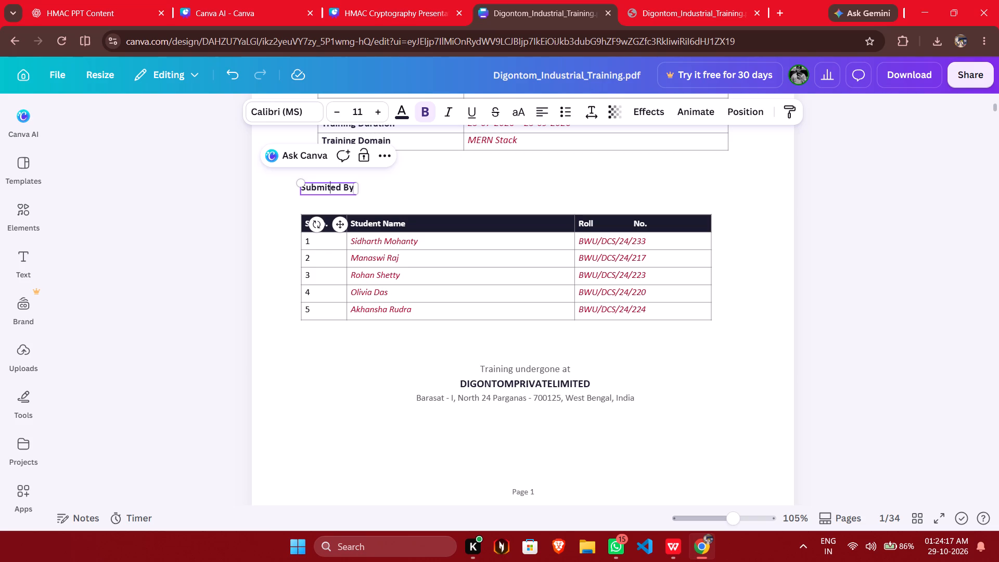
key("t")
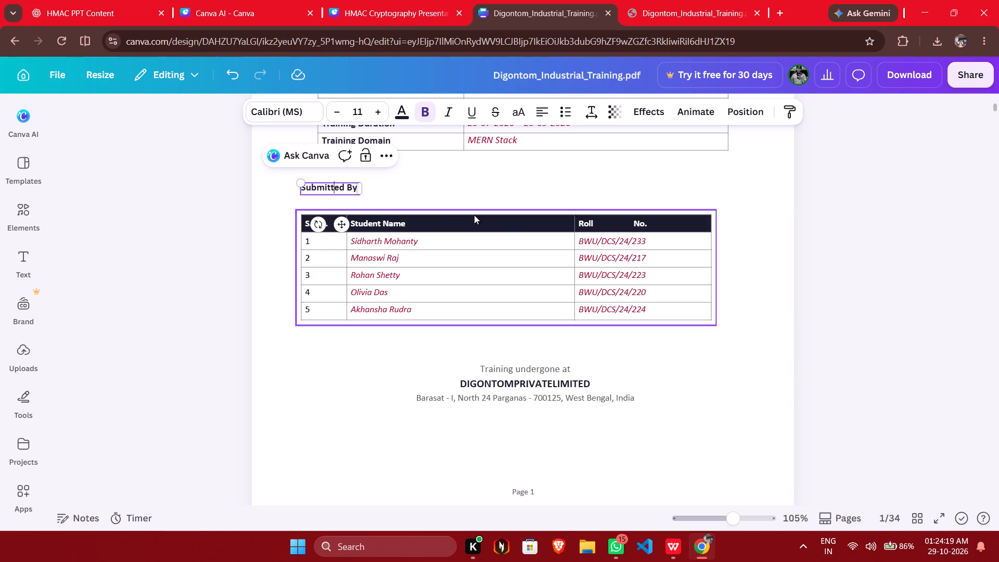
left_click(835, 236)
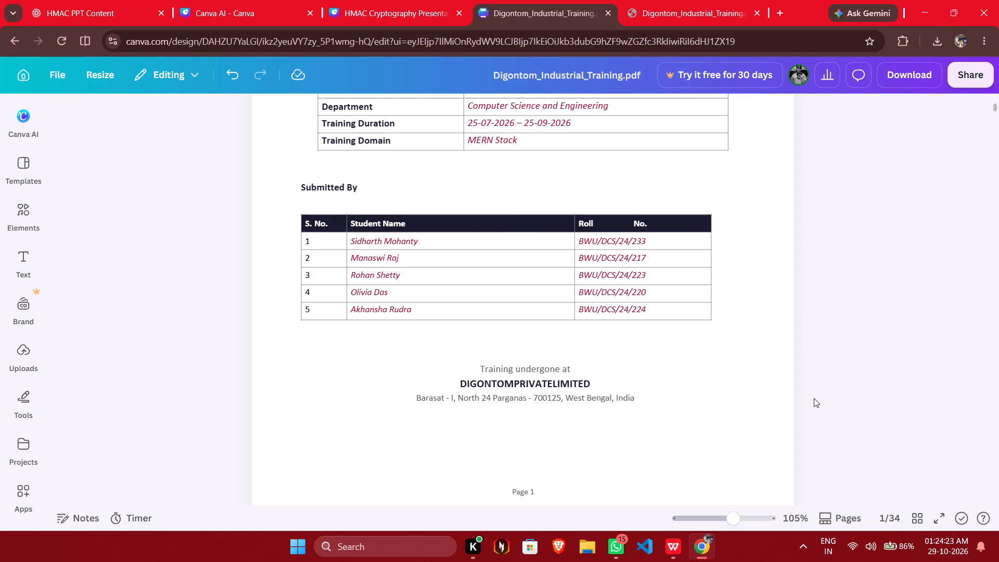
Replace the stray "J" in the page 2 heading "CerJficate" with "t".
left_click(903, 345)
scroll(903, 345, "down", 9)
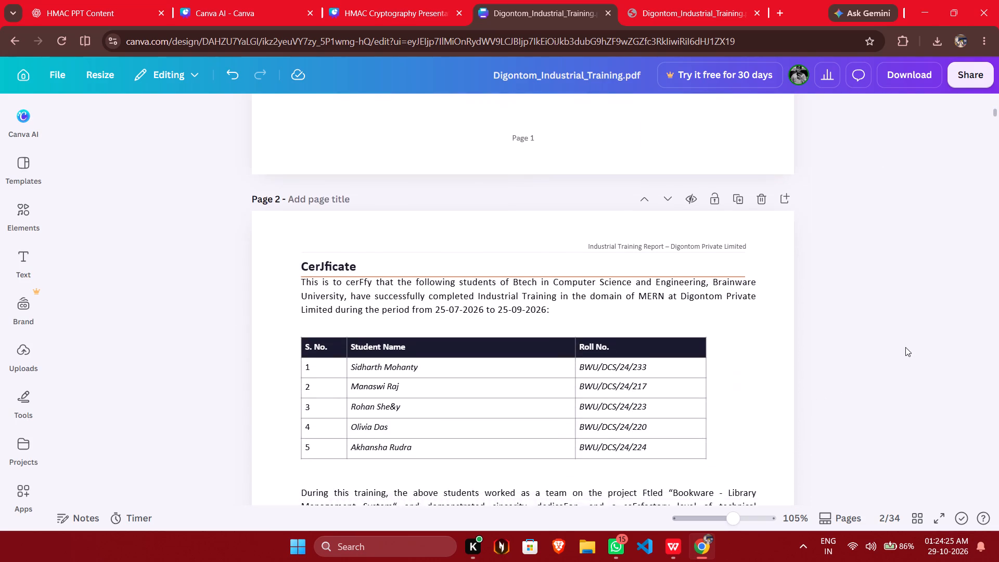
double_click(327, 226)
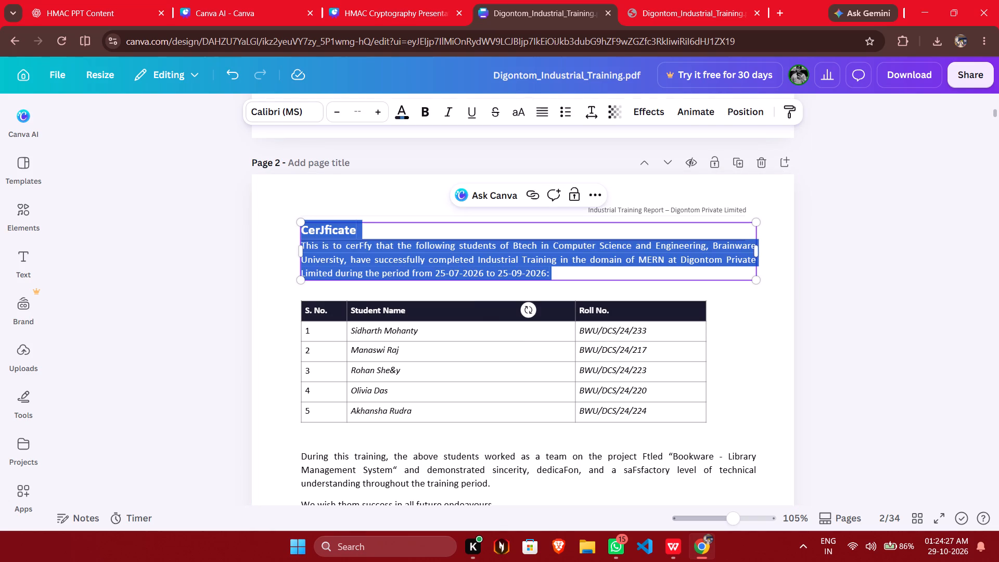
left_click(327, 226)
key("BackSpace")
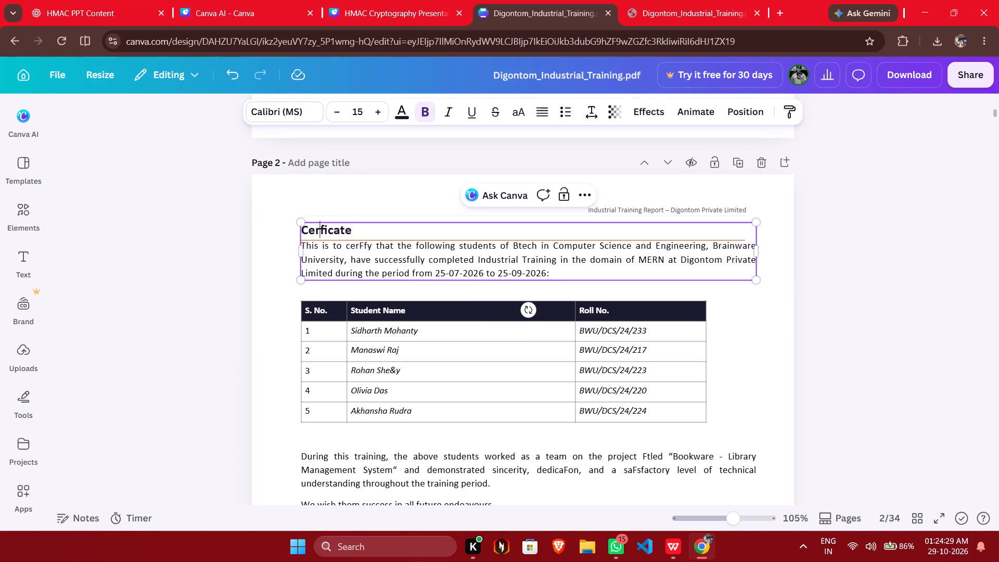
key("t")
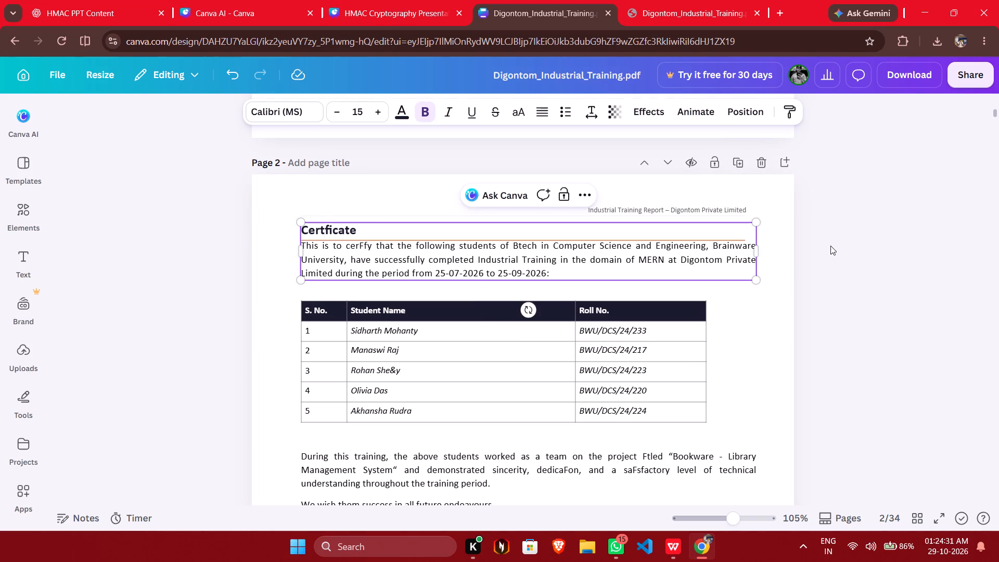
left_click(830, 246)
Retype the garbled word "cerFfy" in the opening sentence of page 2, starting with "cer".
left_click(352, 246)
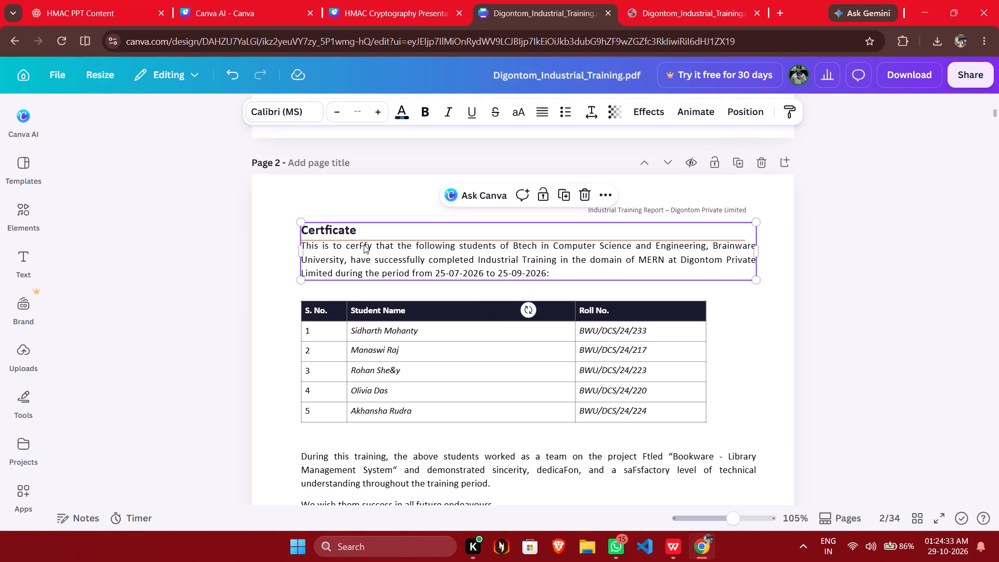
double_click(364, 245)
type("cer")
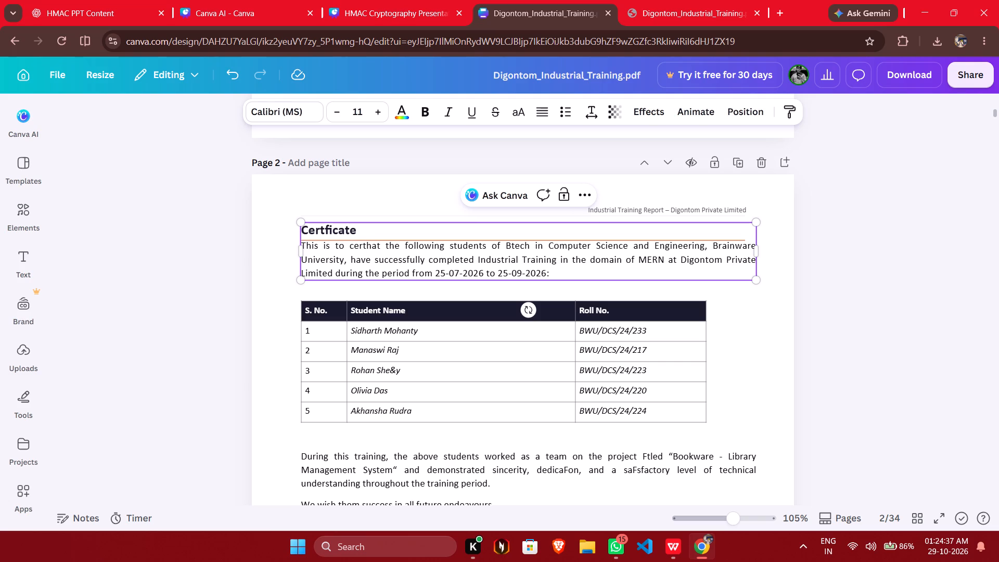
Correct "certhat" to "certify that" in the opening sentence of the Certificate paragraph on page 2.
type("ti")
type("fy")
key("space")
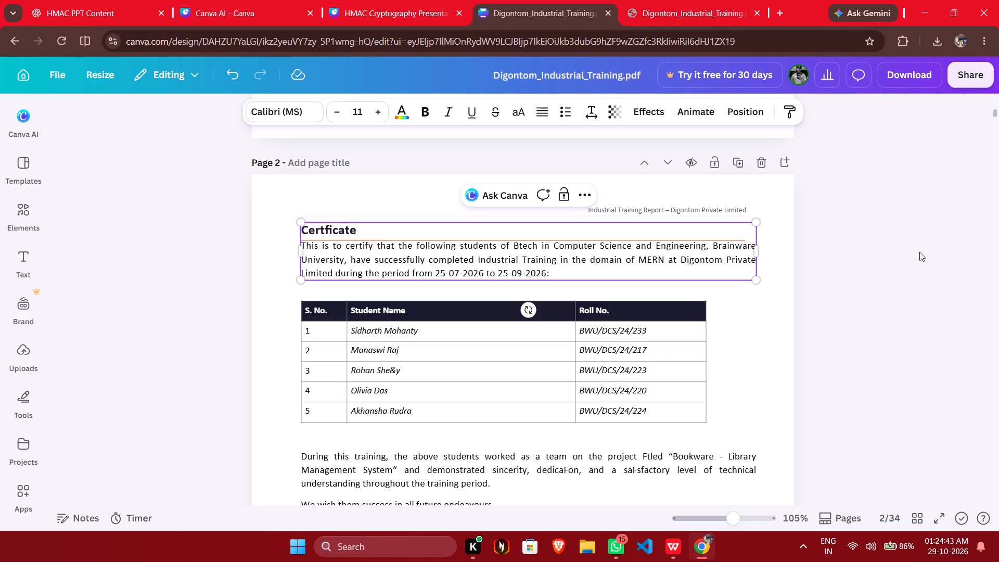
left_click(842, 287)
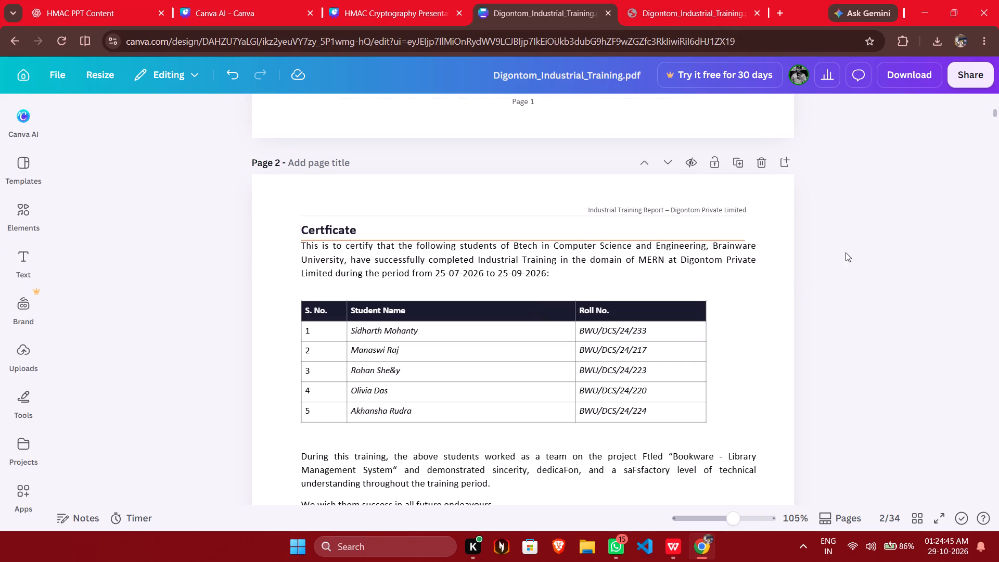
Look through pages 2 to 5 of the report design for garbled text, including the declaration and table of contents.
scroll(563, 345, "down", 3)
scroll(770, 365, "down", 5)
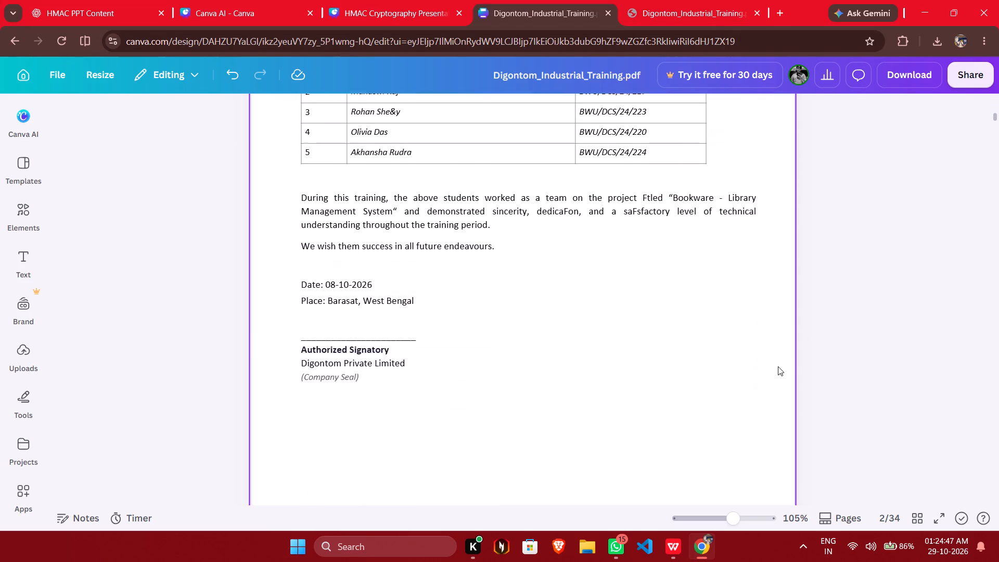
scroll(778, 366, "down", 1)
scroll(660, 367, "down", 11)
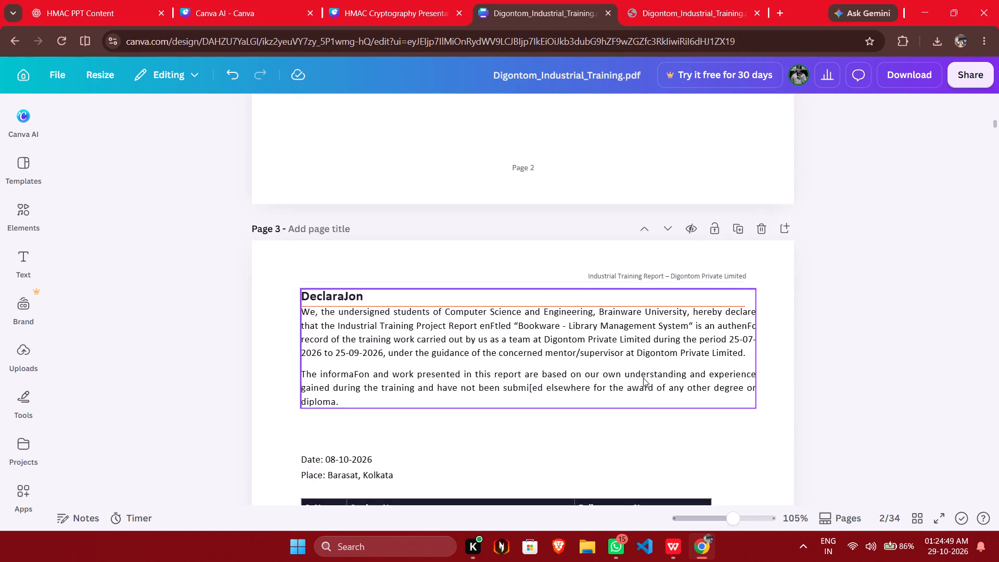
scroll(643, 378, "down", 1)
scroll(643, 378, "up", 1)
scroll(648, 379, "down", 4)
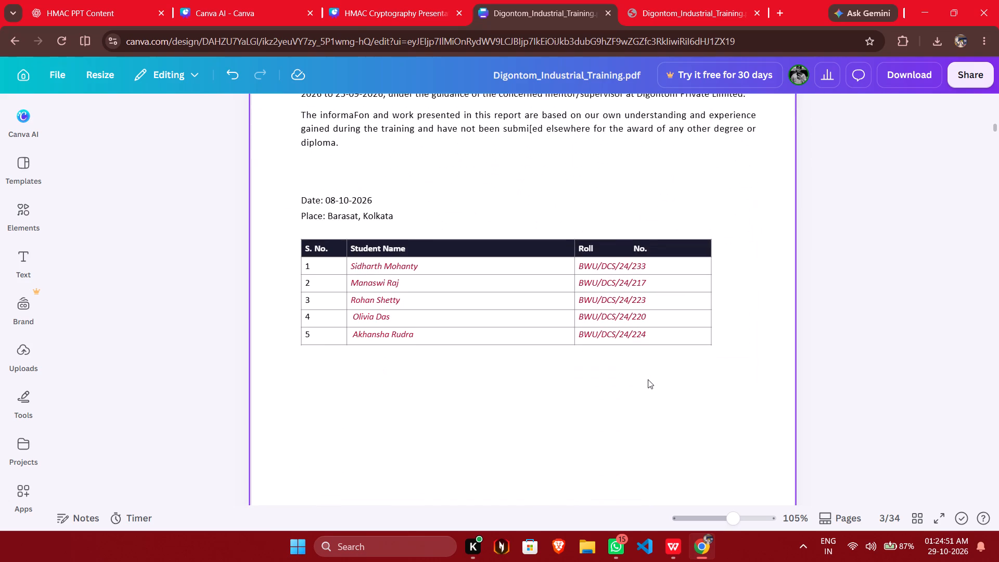
scroll(648, 379, "down", 10)
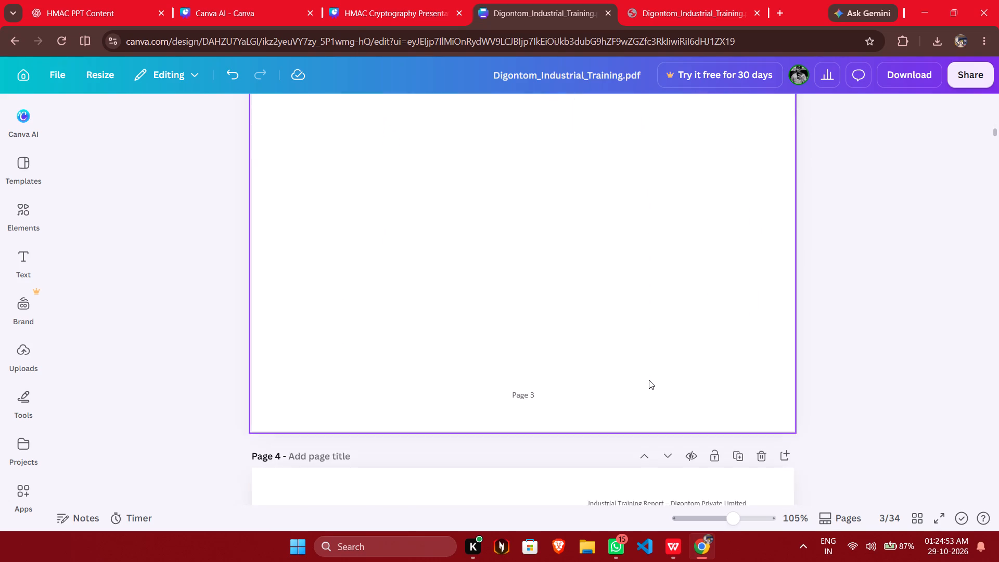
scroll(649, 380, "down", 7)
scroll(651, 379, "up", 3)
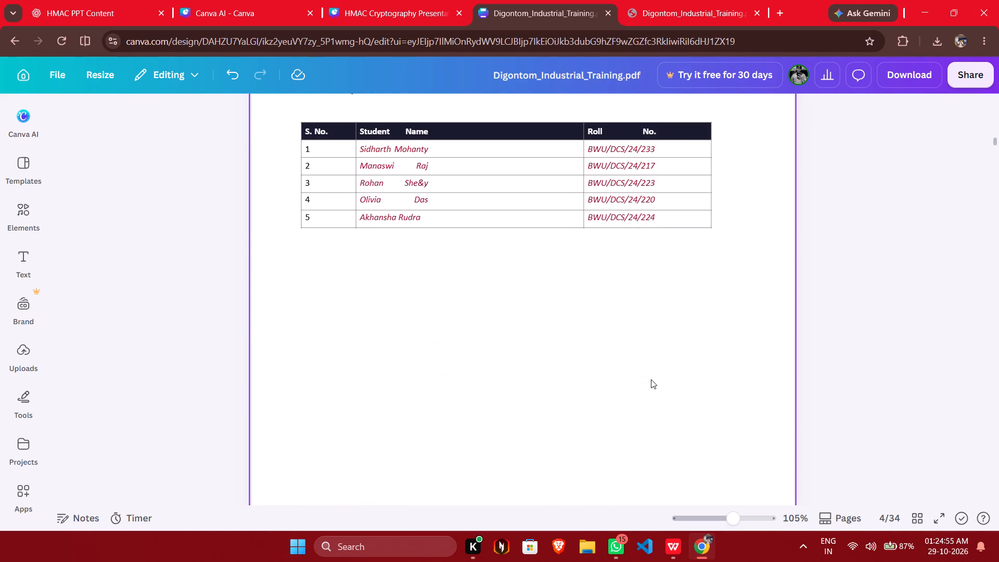
scroll(651, 379, "down", 14)
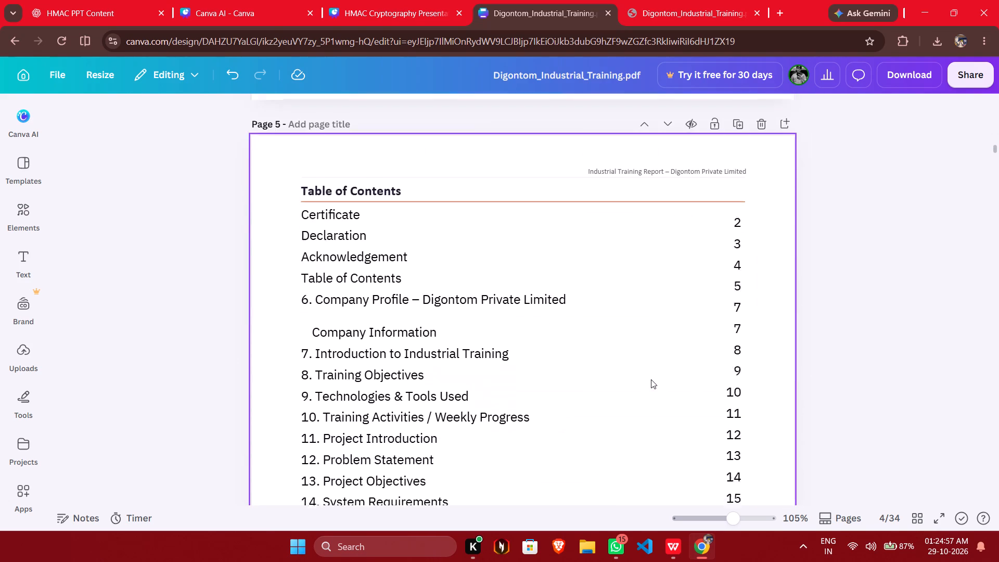
scroll(651, 379, "down", 3)
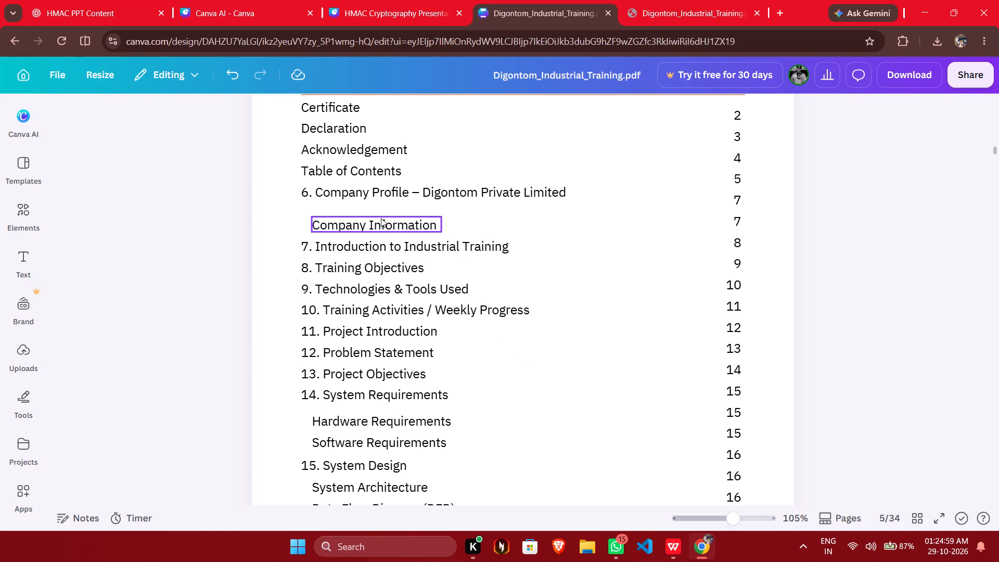
scroll(407, 317, "down", 4)
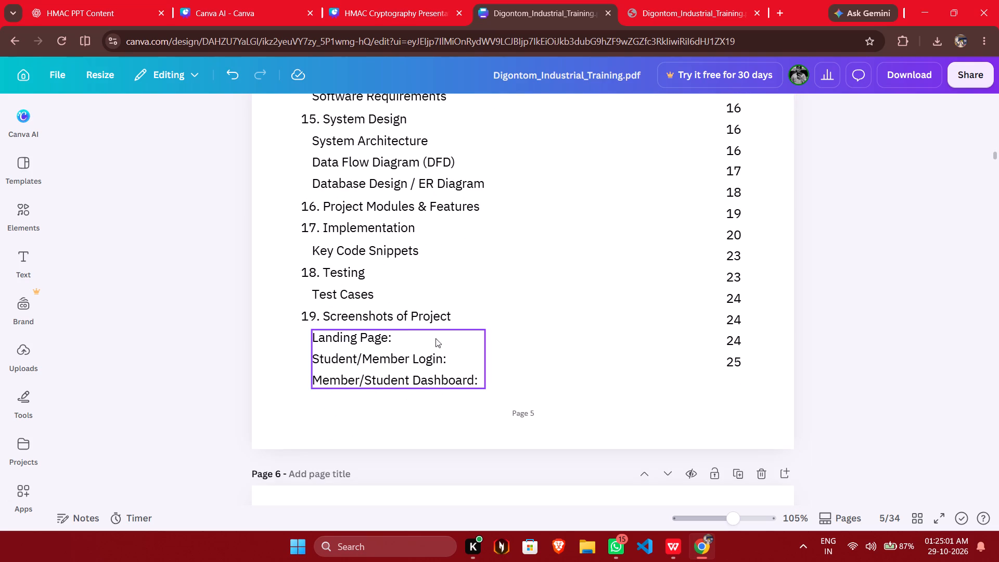
scroll(514, 335, "up", 2)
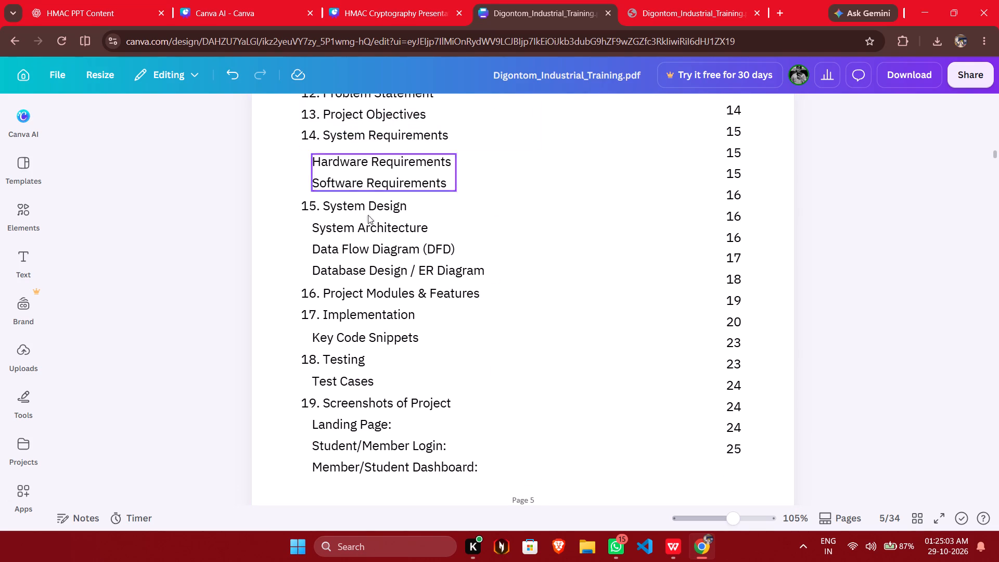
Switch to the original PDF in WPS Office and review its pages from the cover through the table of contents to section 7.
left_click(678, 545)
scroll(607, 351, "down", 6)
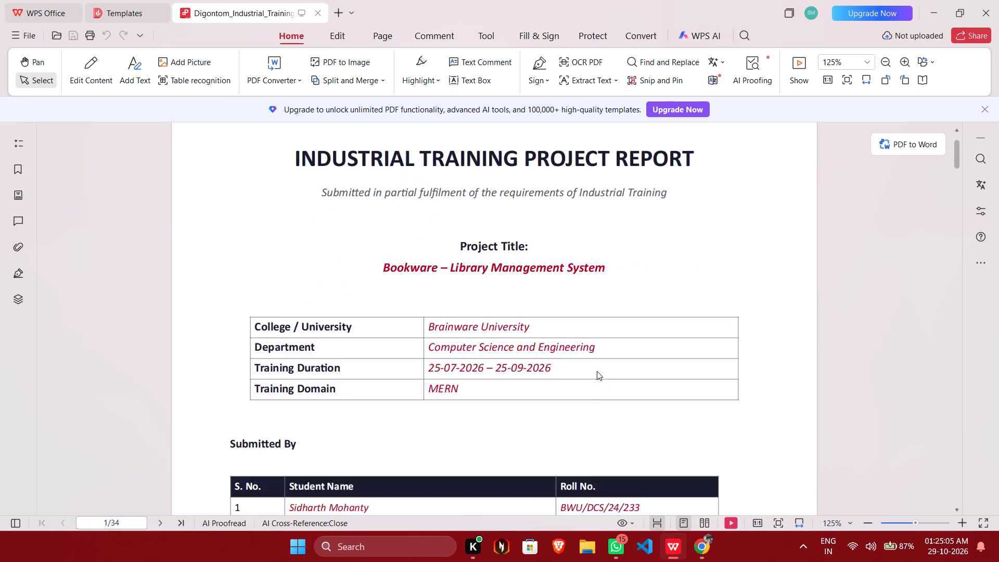
scroll(597, 371, "down", 14)
scroll(592, 370, "down", 4, "ctrl")
scroll(592, 370, "down", 10)
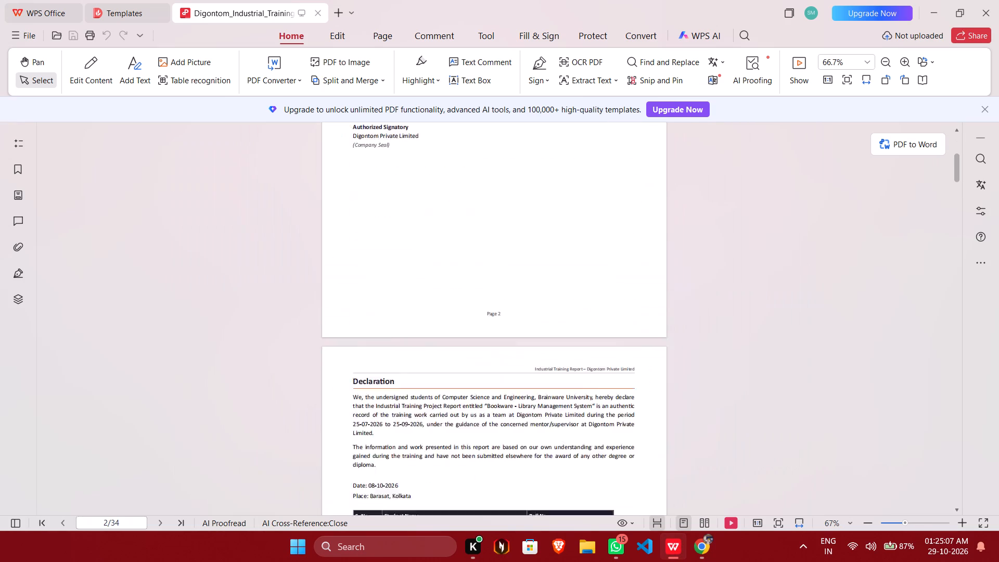
scroll(591, 370, "down", 20)
scroll(591, 370, "down", 14)
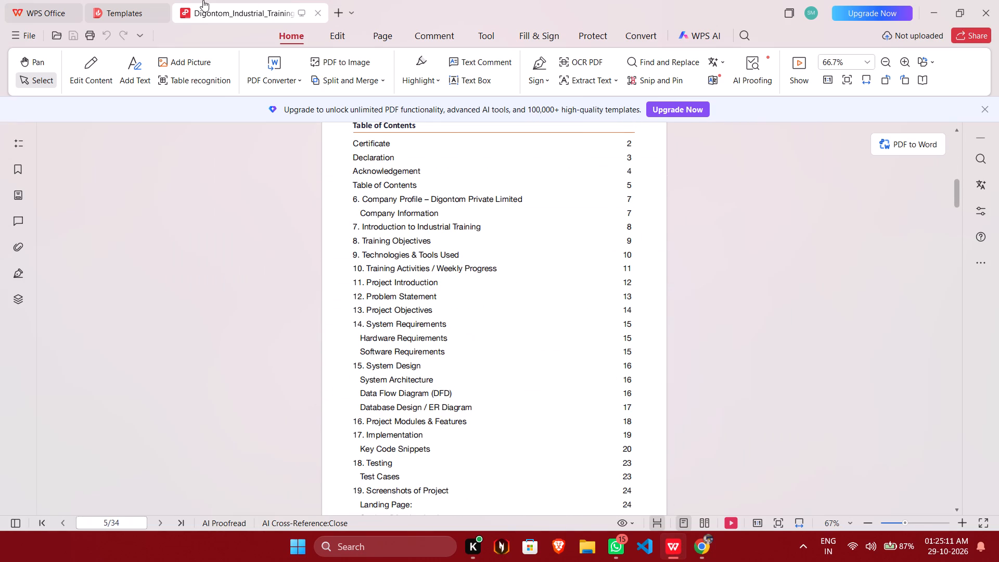
scroll(404, 361, "down", 2)
scroll(541, 348, "down", 4)
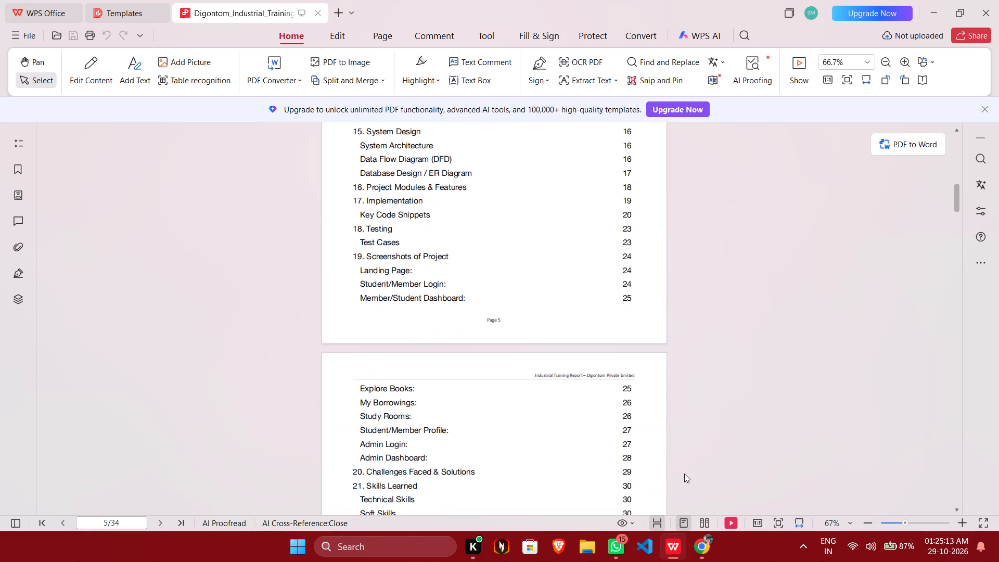
scroll(684, 474, "down", 3)
scroll(696, 475, "down", 20)
scroll(696, 475, "down", 6)
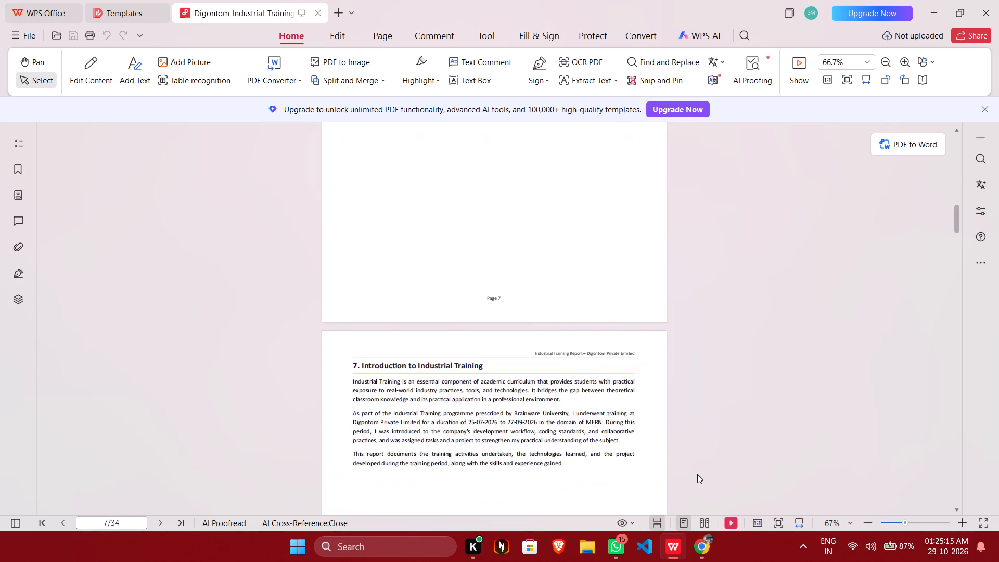
Examine page 7 of the original PDF in WPS Office, focusing on the Company Information table.
scroll(697, 474, "down", 7)
scroll(698, 475, "up", 15)
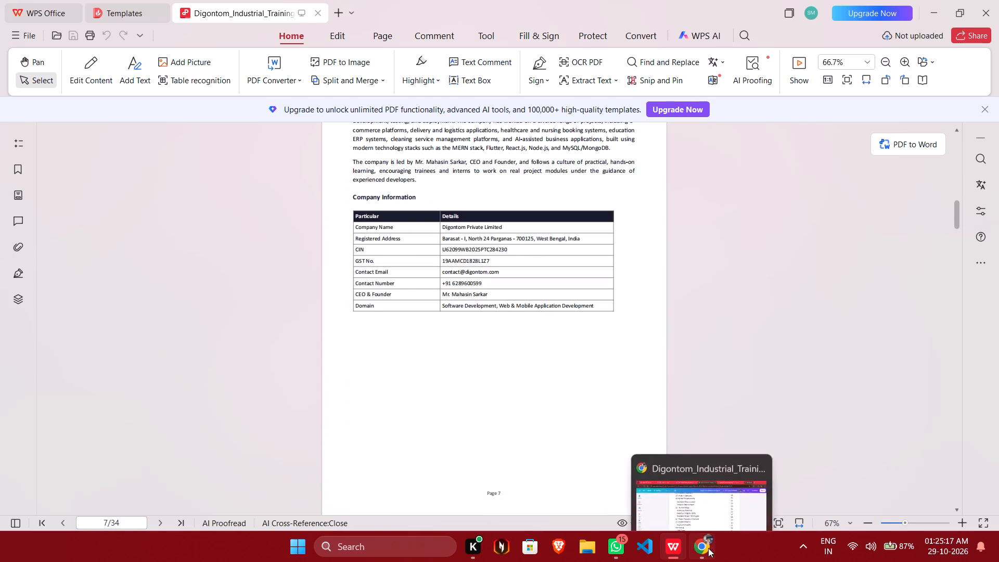
left_click(708, 548)
left_click(673, 547)
scroll(632, 435, "up", 3, "ctrl")
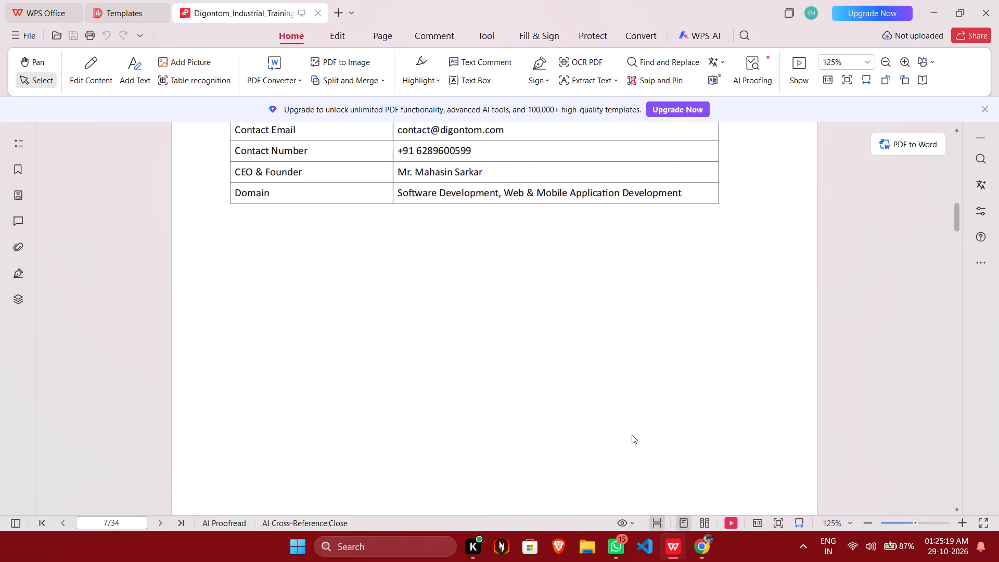
scroll(632, 435, "up", 5)
scroll(632, 435, "down", 1, "ctrl")
scroll(632, 435, "up", 2)
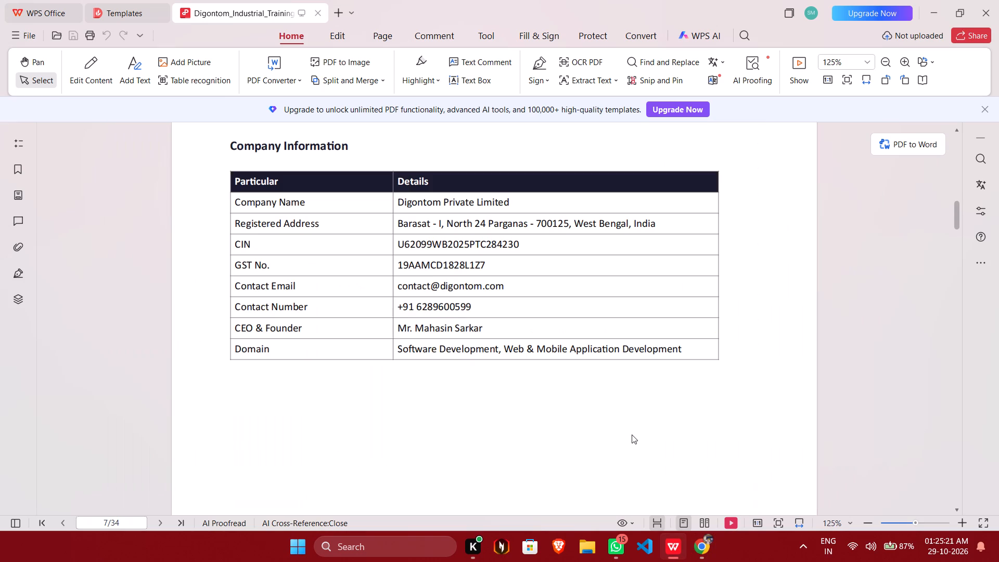
scroll(632, 435, "down", 1, "ctrl")
Switch to the Canva design in Chrome and download all pages as a PDF, replacing Digontom_Industrial_Training on New Volume (D:).
left_click(705, 545)
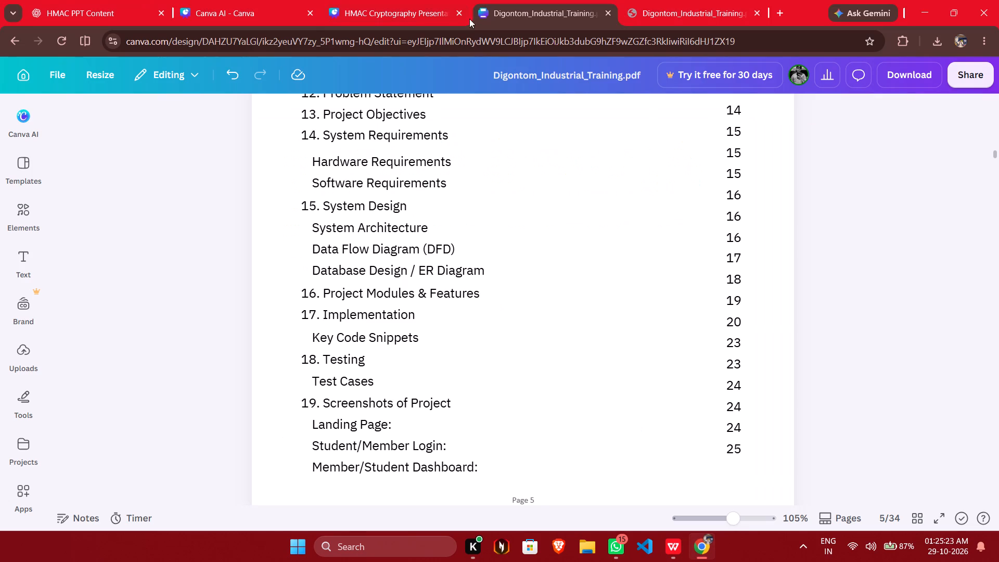
left_click(898, 75)
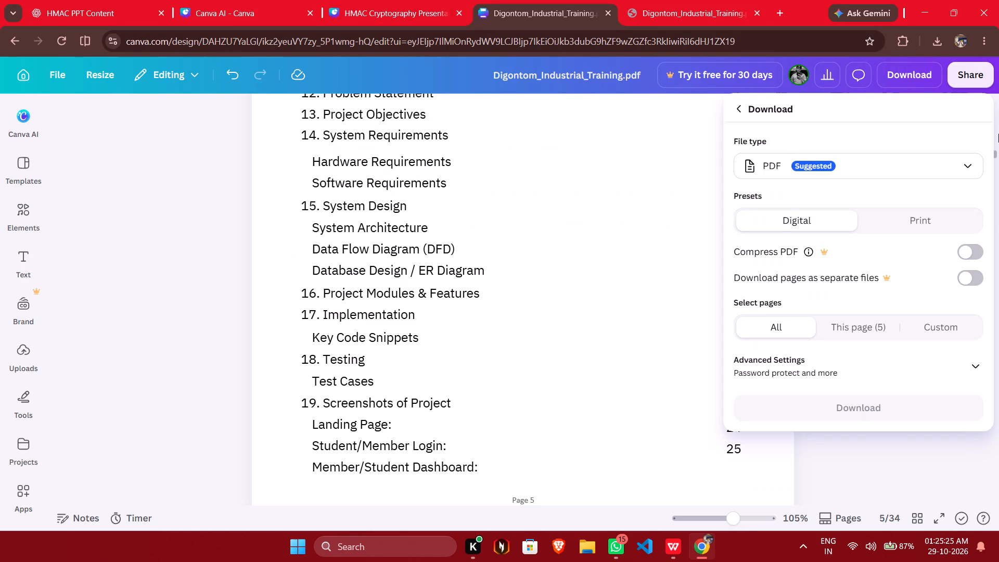
left_click(874, 407)
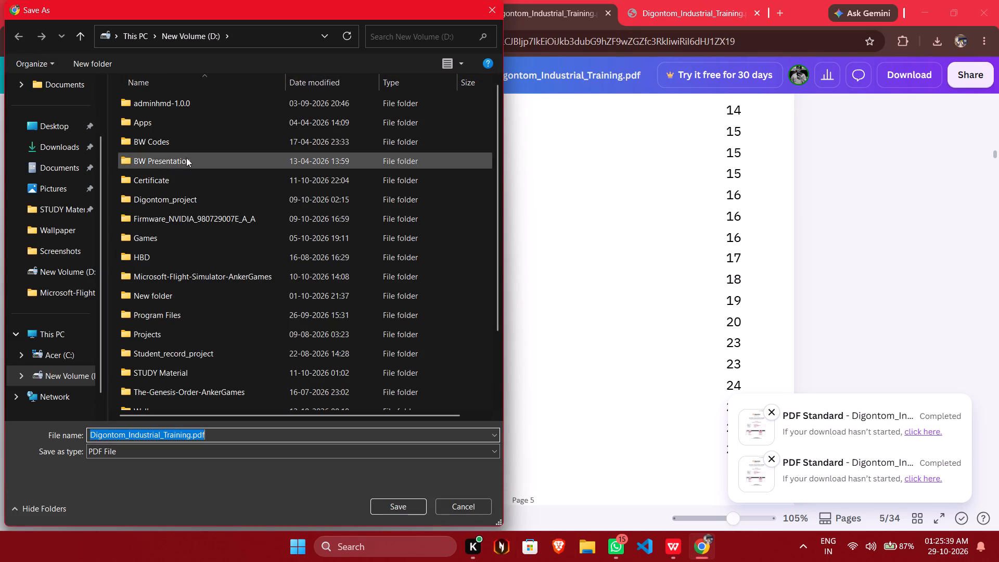
scroll(196, 163, "down", 6)
left_click(244, 379)
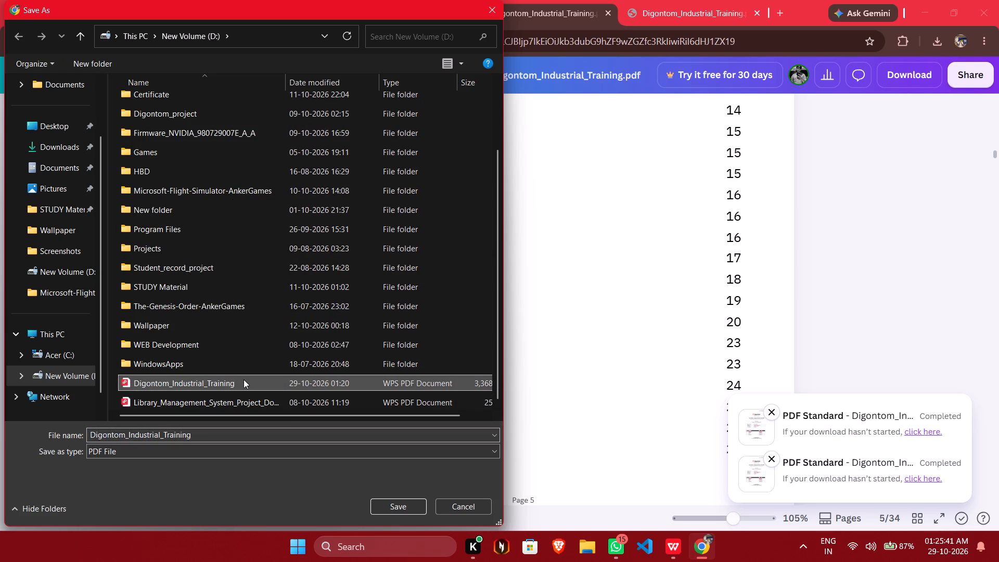
left_click(394, 502)
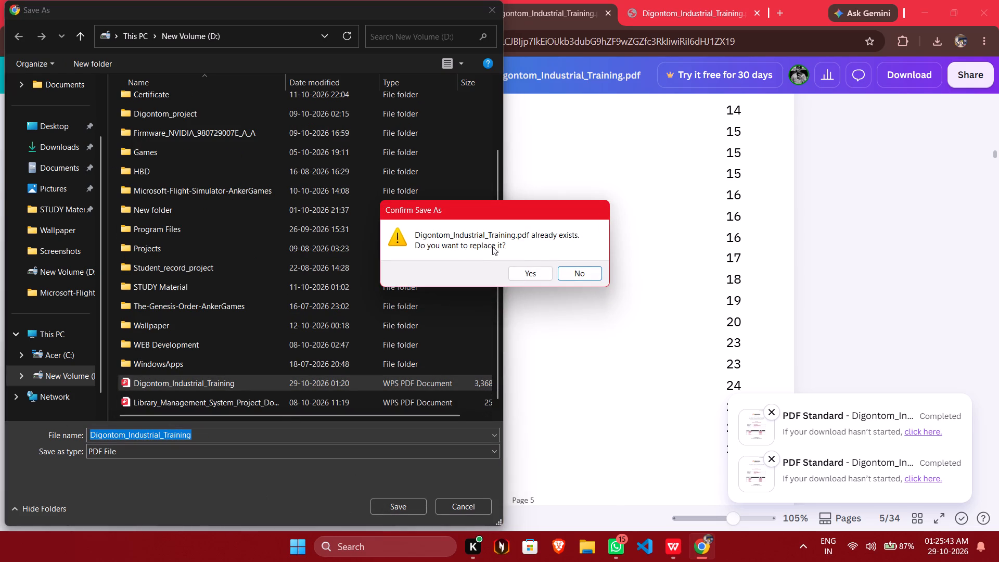
left_click(542, 275)
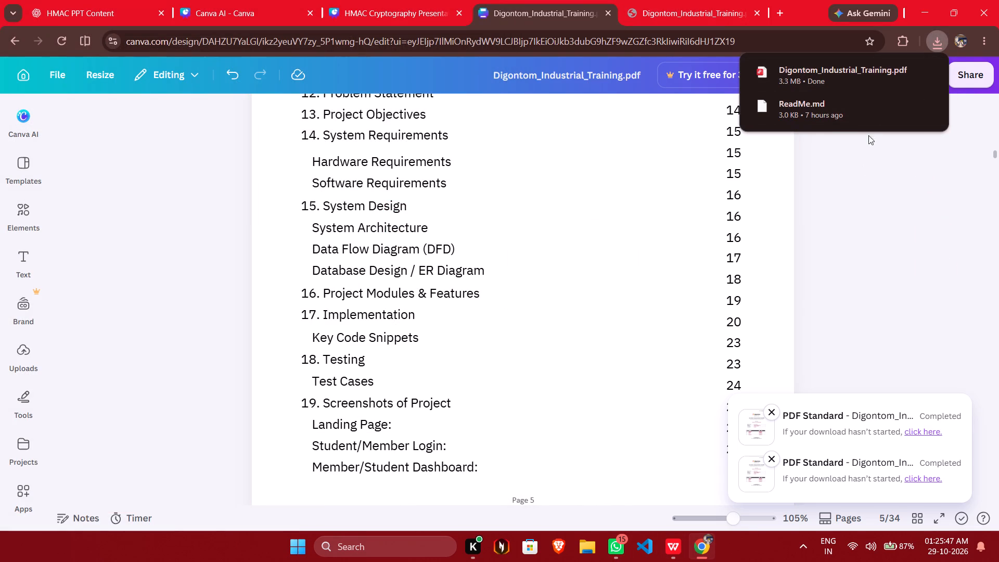
Switch to File Explorer to find the downloaded Digontom_Industrial_Training.pdf.
left_click(904, 71)
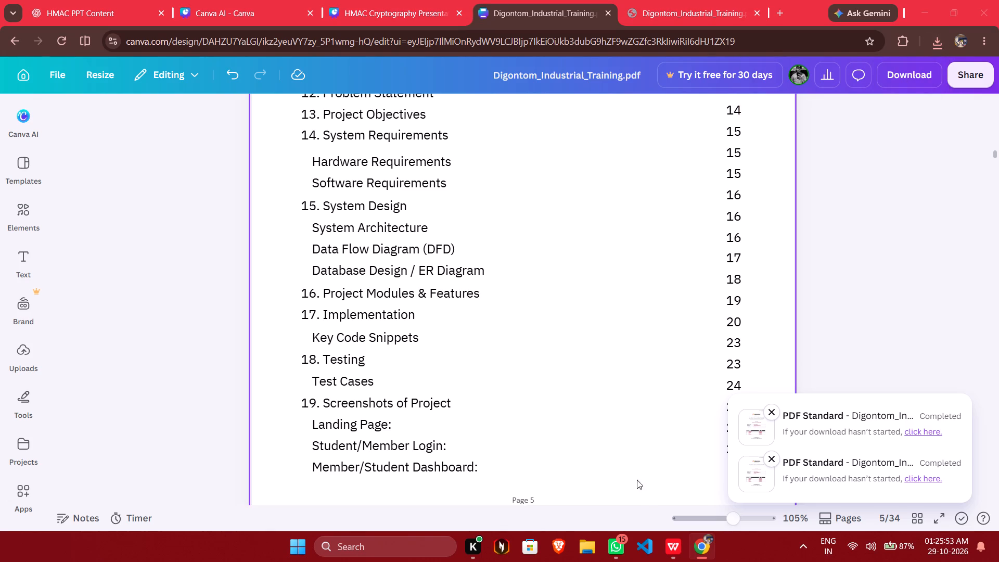
left_click(580, 556)
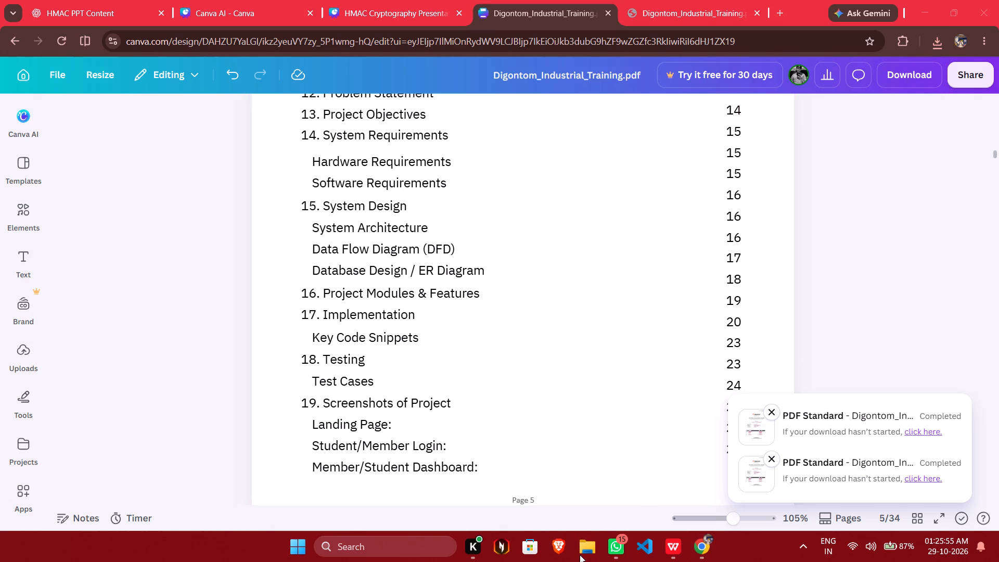
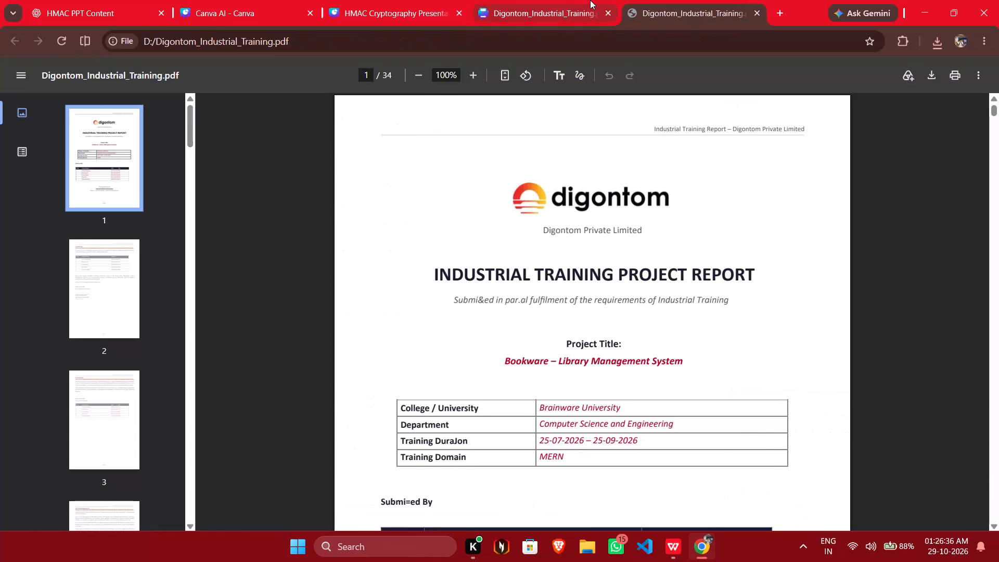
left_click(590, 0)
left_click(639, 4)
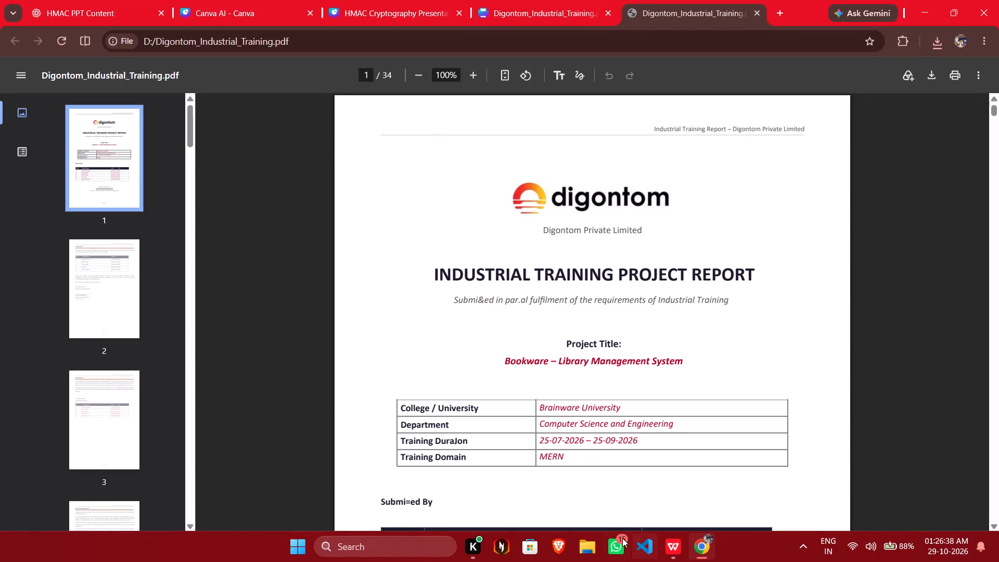